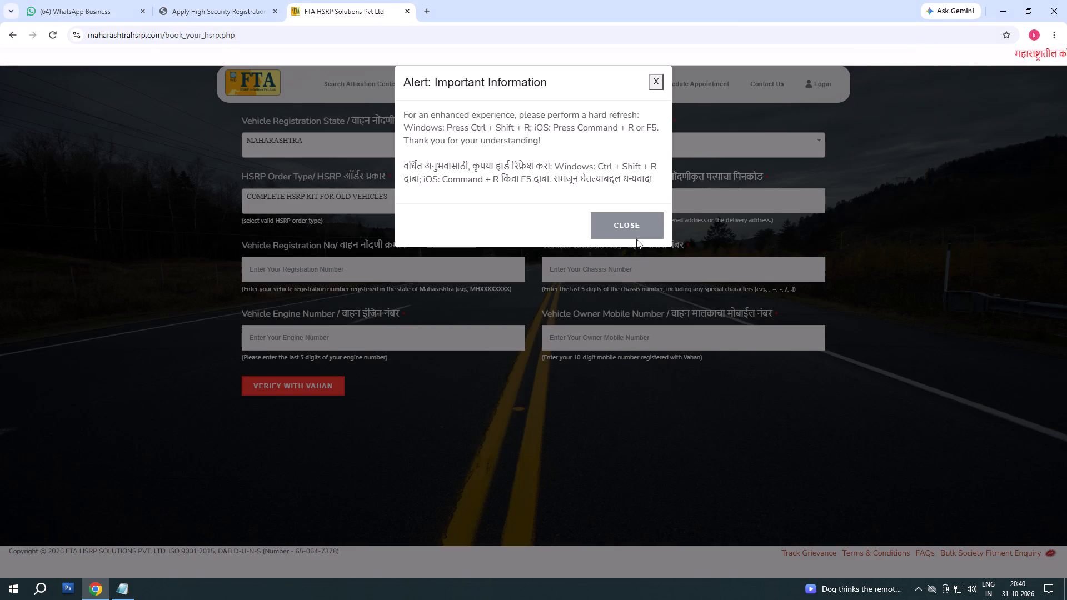
Dismiss the information alert, set the fitment location to Dealer Premises and keep the order type as COMPLETE HSRP KIT FOR OLD VEHICLES.
click(636, 217)
click(627, 143)
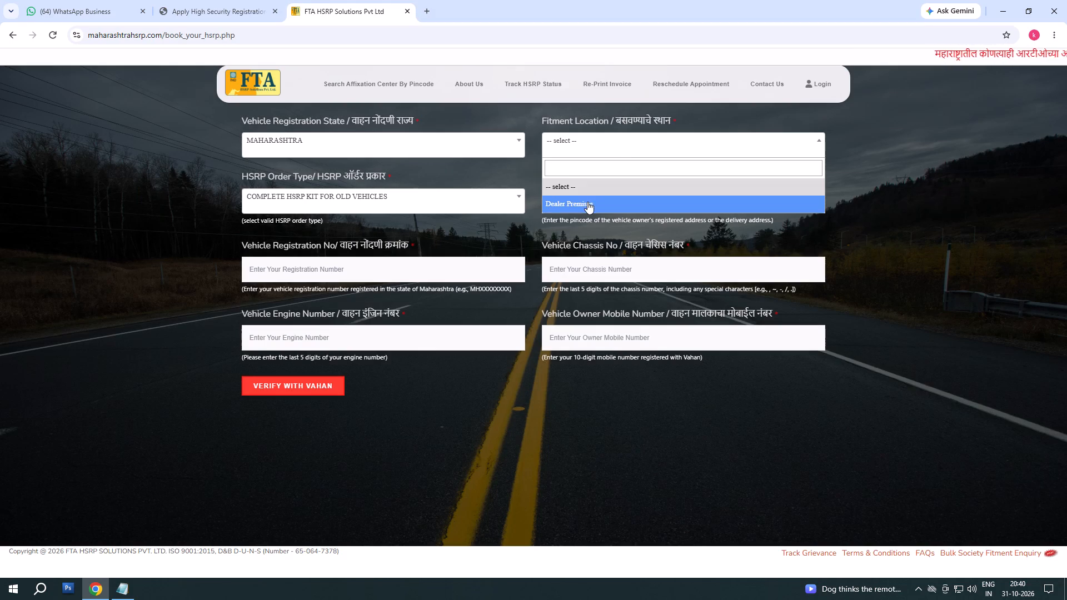
click(587, 202)
click(317, 199)
click(313, 242)
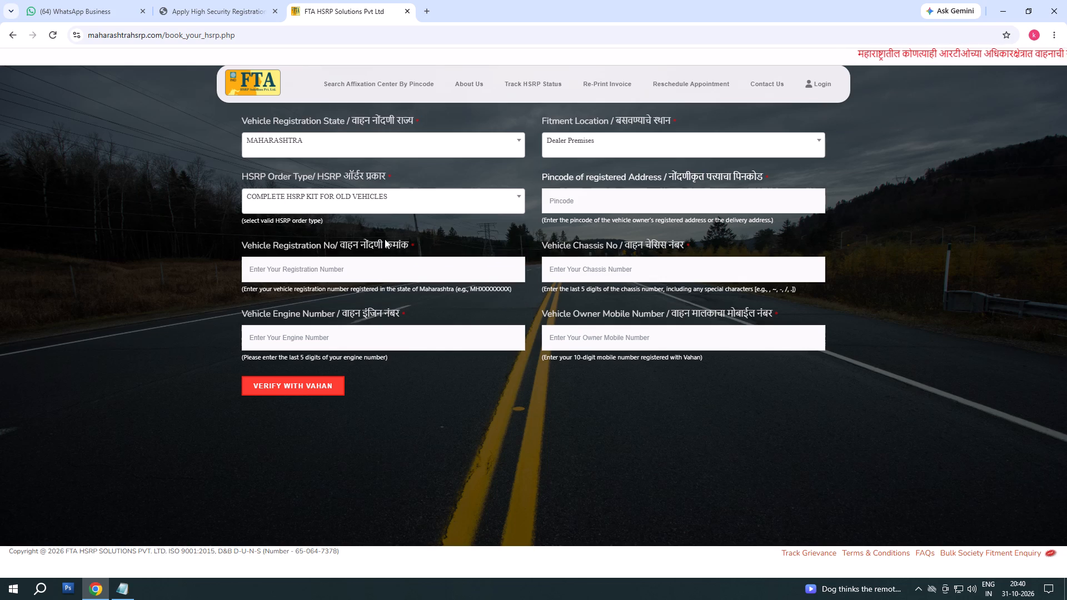
Begin filling in the pincode of the registered address on the HSRP booking form.
click(572, 199)
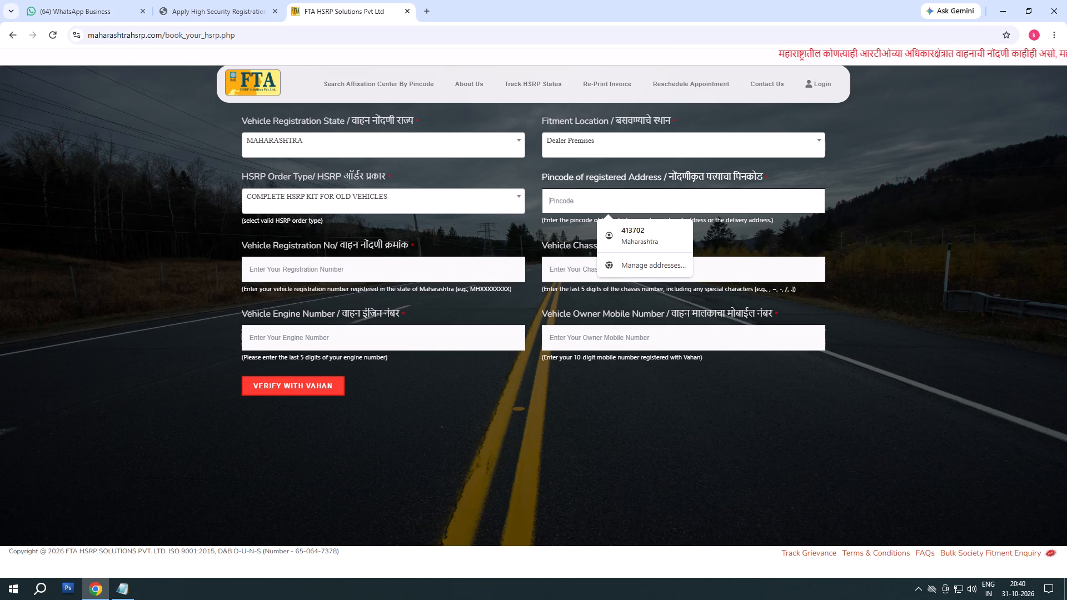
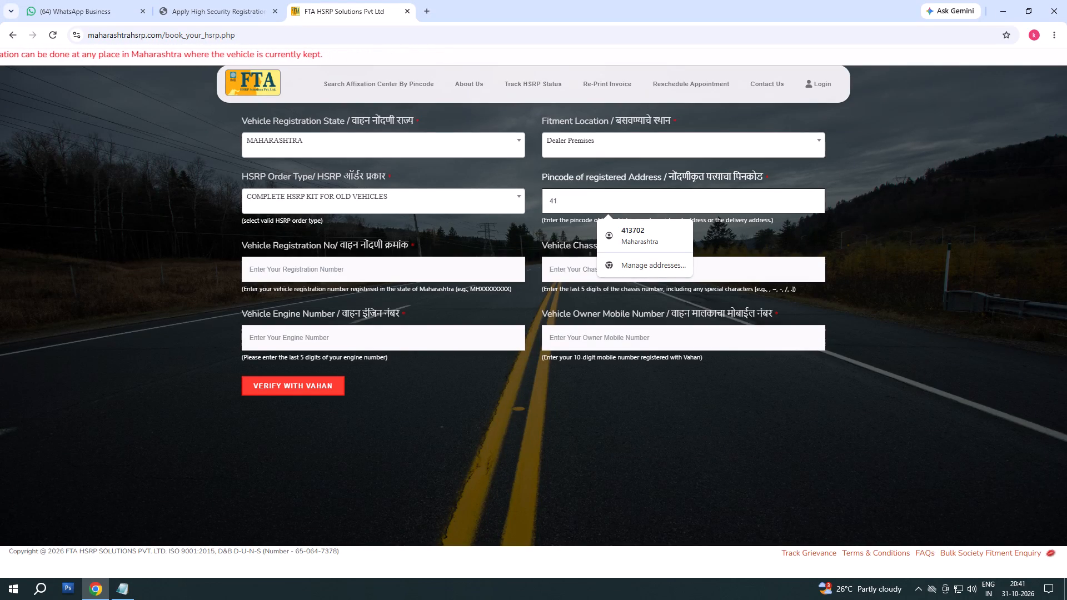
Finish entering the pincode of the vehicle owner's registered address.
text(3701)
click(856, 209)
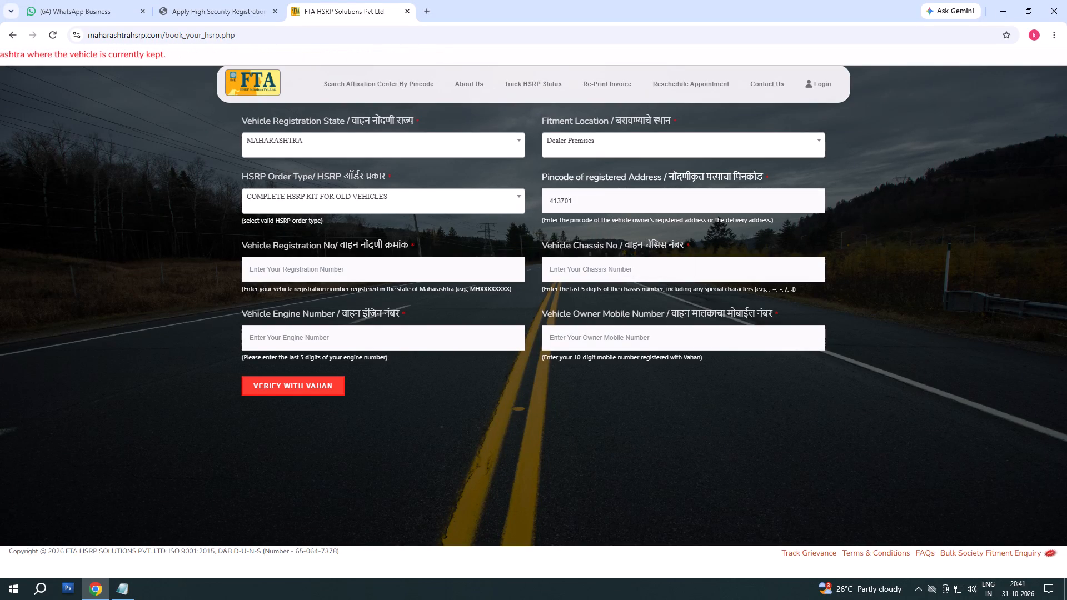
Enter the vehicle's full Maharashtra registration number, starting with the MH state code, on the HSRP booking form.
click(400, 272)
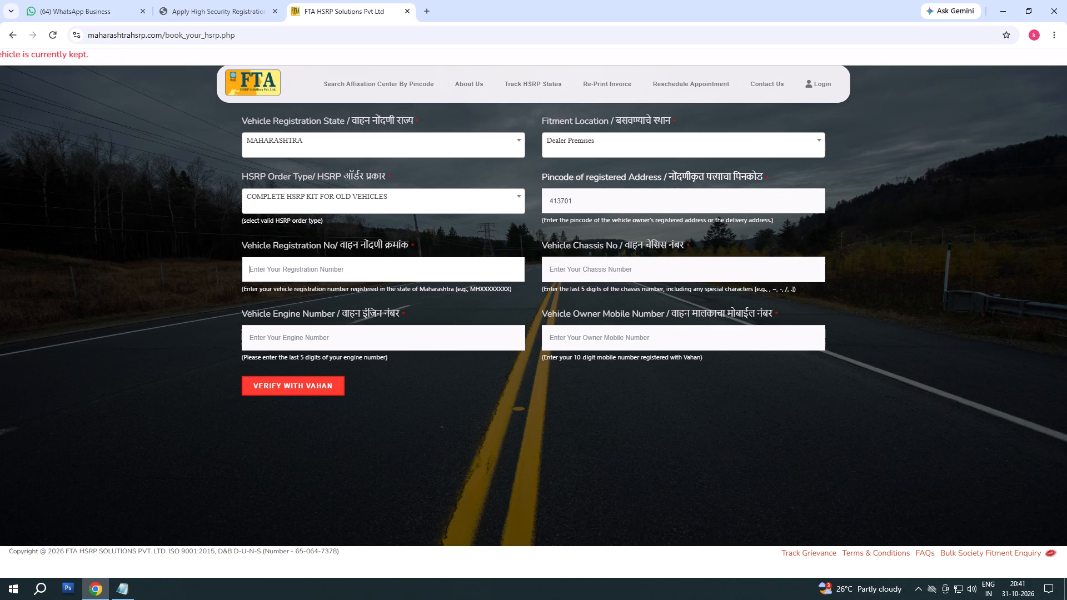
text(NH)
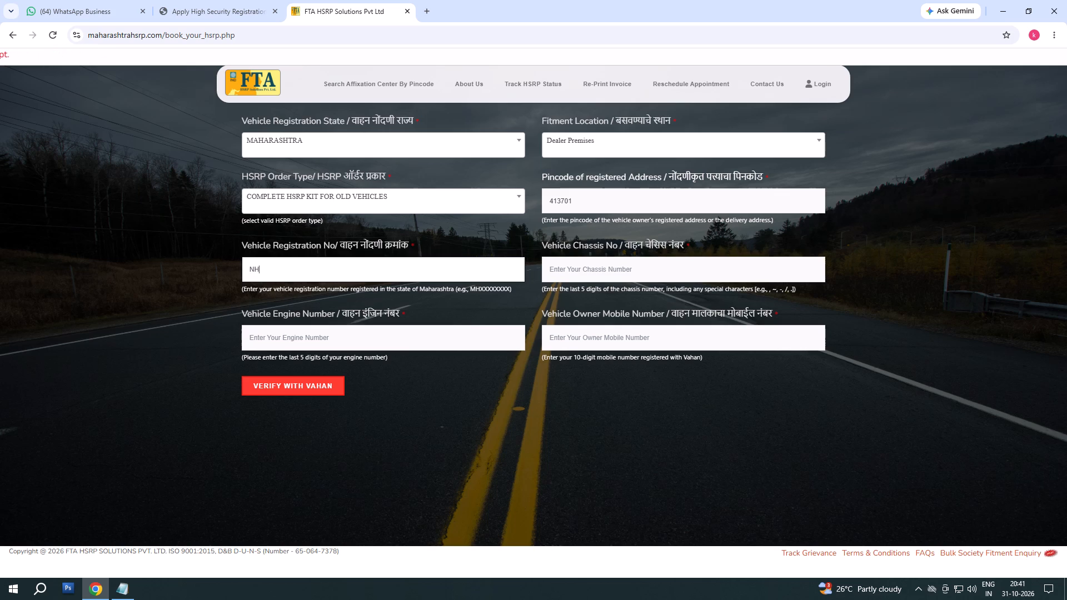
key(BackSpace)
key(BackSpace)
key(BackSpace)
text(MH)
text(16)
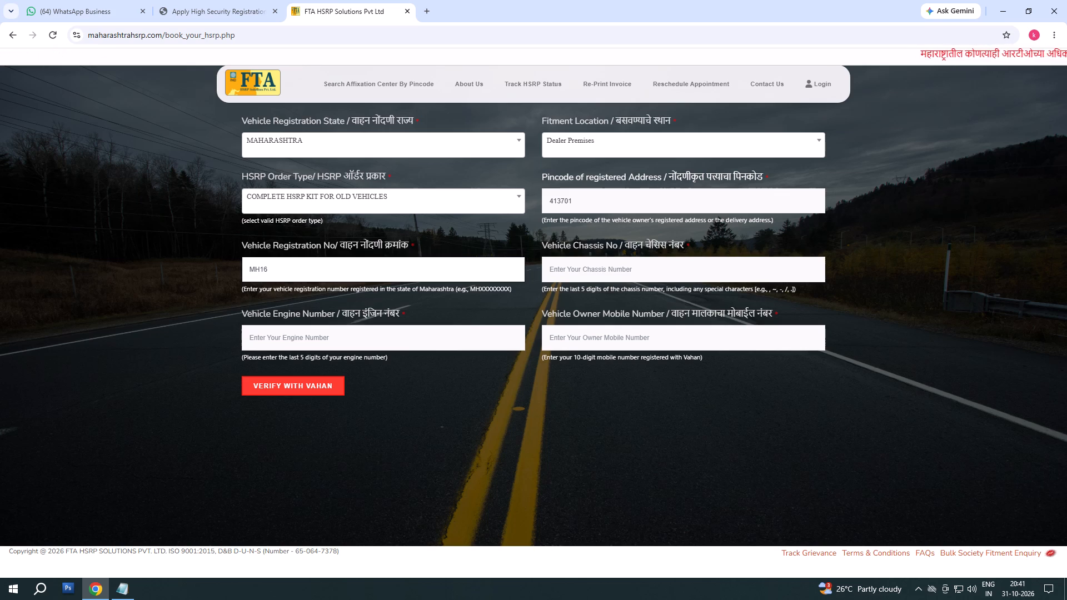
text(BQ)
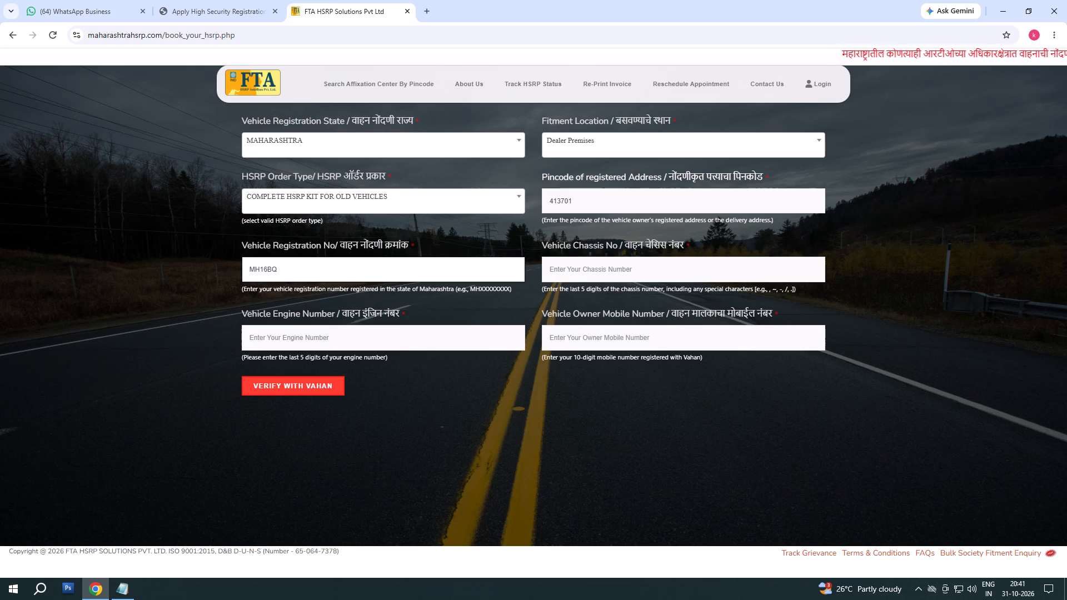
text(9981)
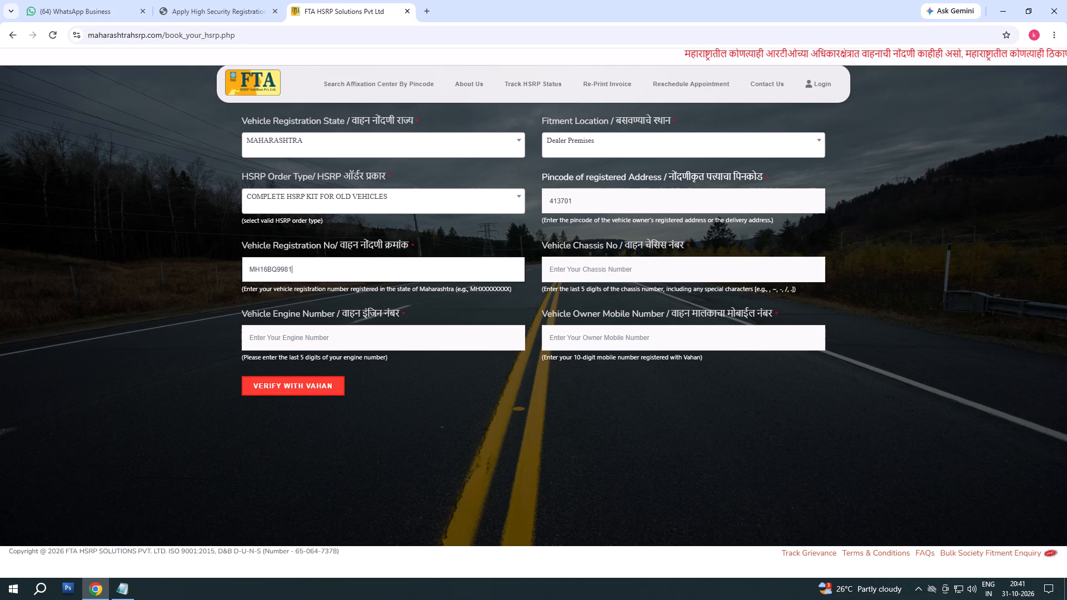
click(773, 392)
Enter the final digits of the vehicle's chassis number in the Vehicle Chassis No field.
click(687, 271)
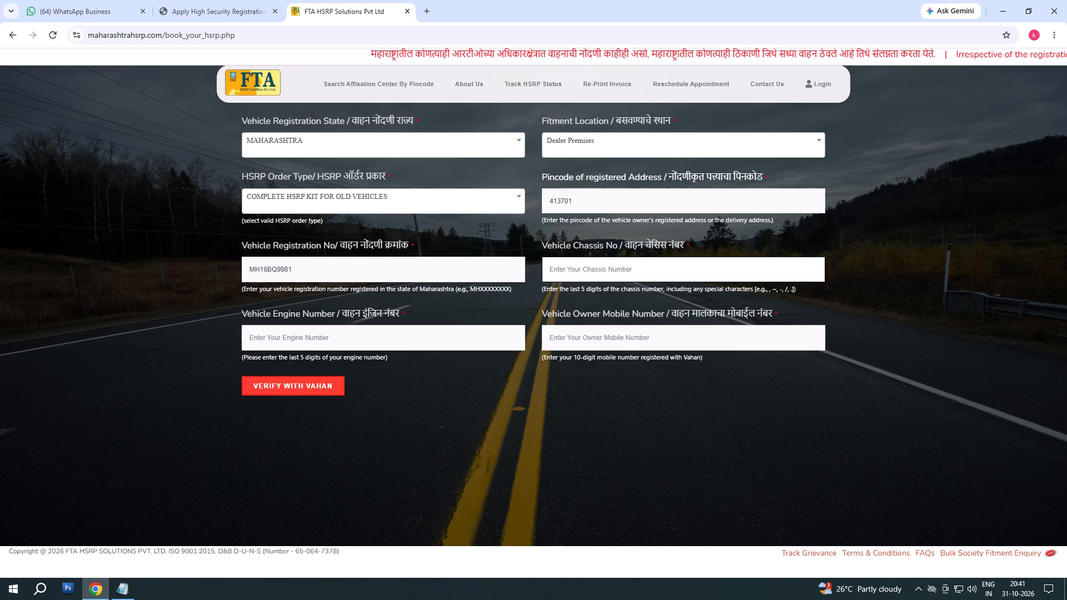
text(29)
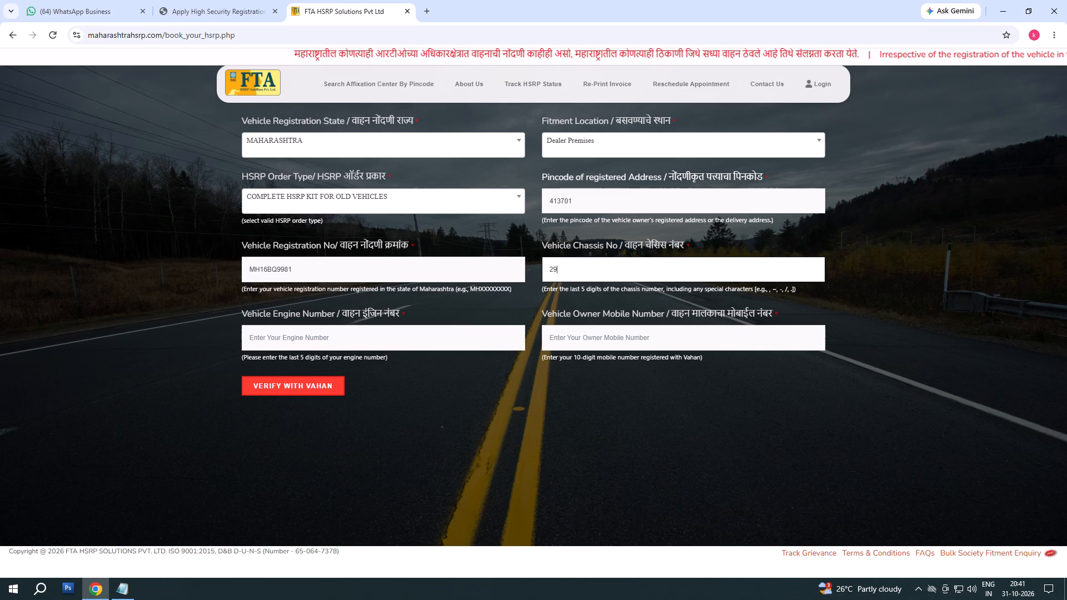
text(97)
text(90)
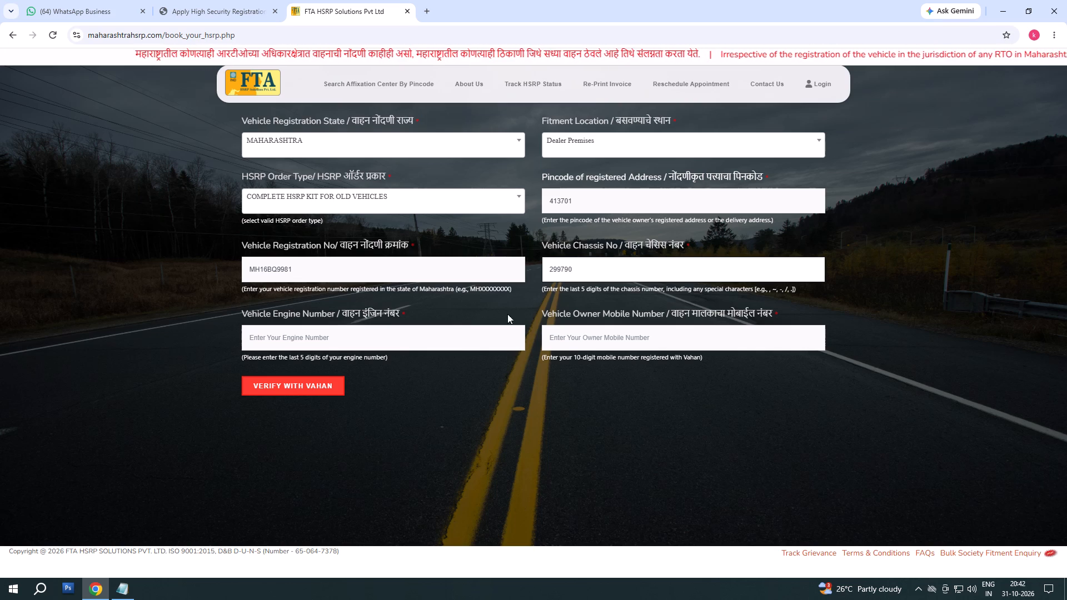
Enter the final digits of the vehicle's engine number in the Vehicle Engine Number field.
click(413, 329)
click(410, 334)
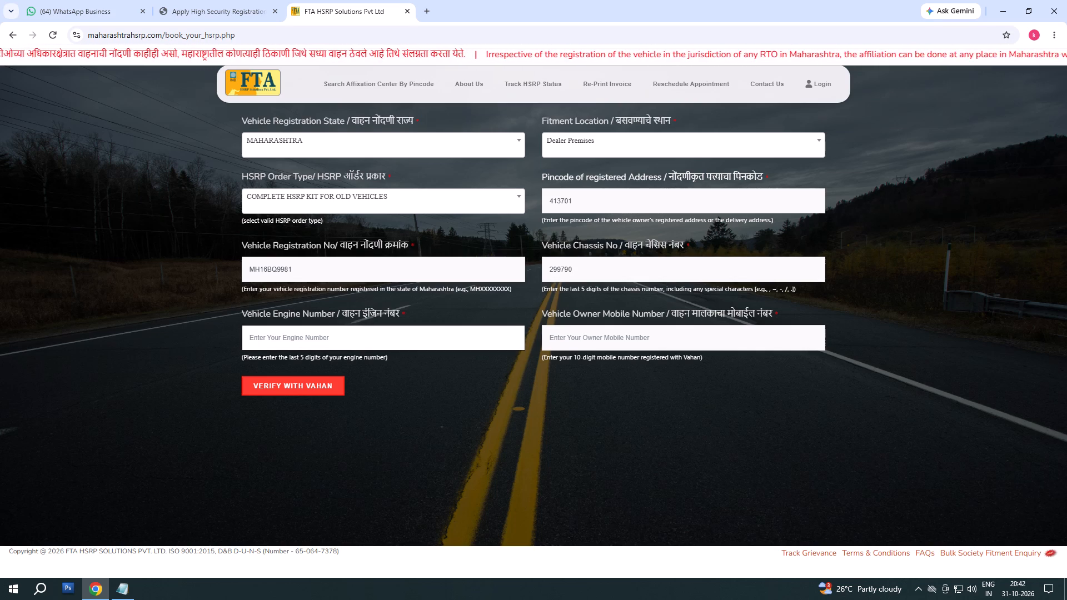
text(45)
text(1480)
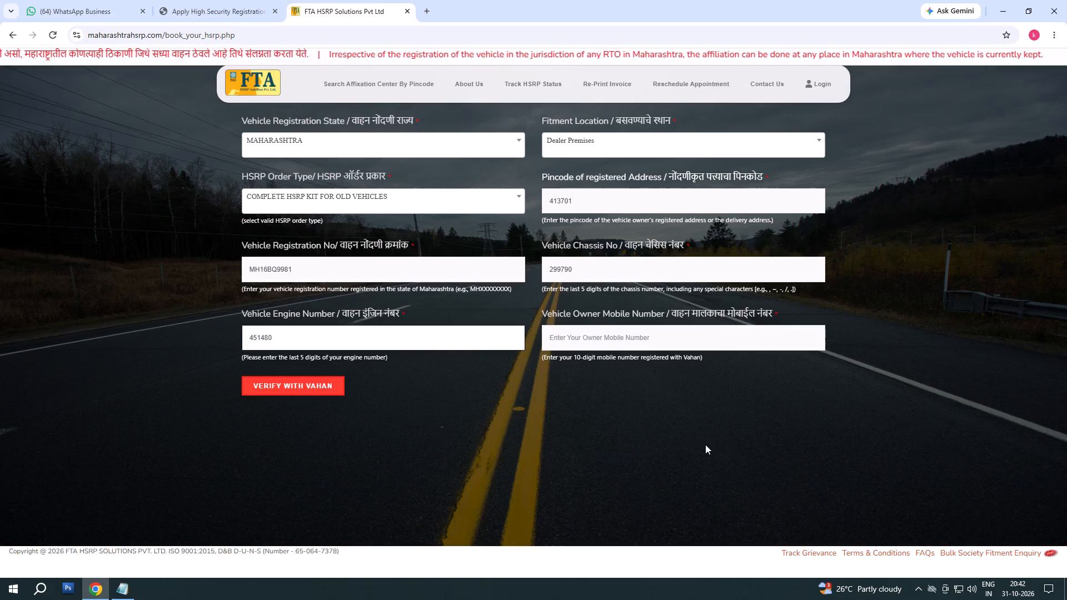
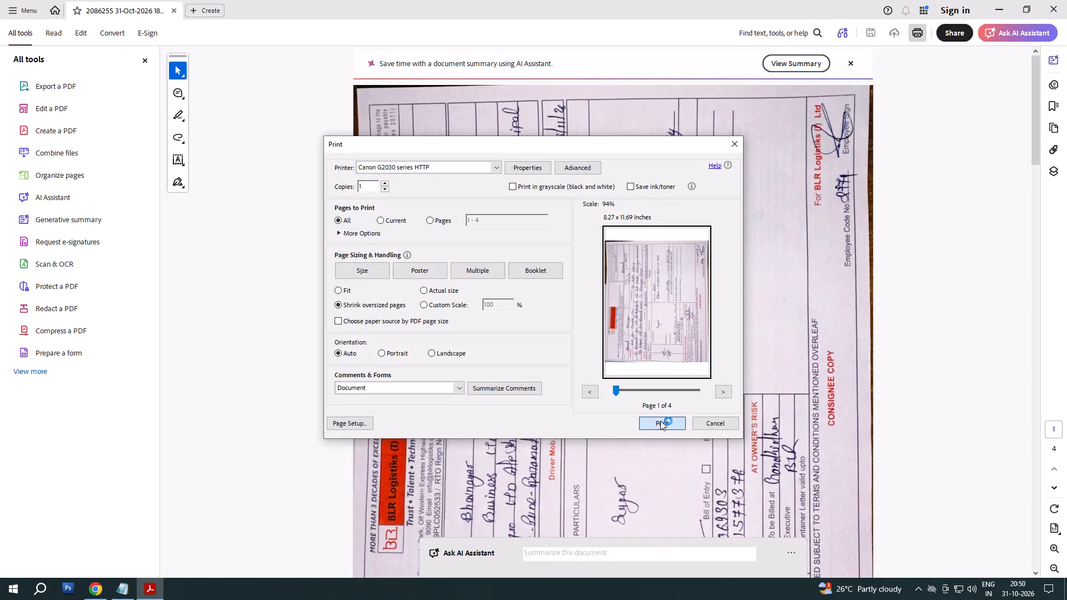
In Adobe Acrobat, print one copy of all pages of the scanned BLR Logistiks PDF on the Canon G2030 series HTTP printer.
click(660, 422)
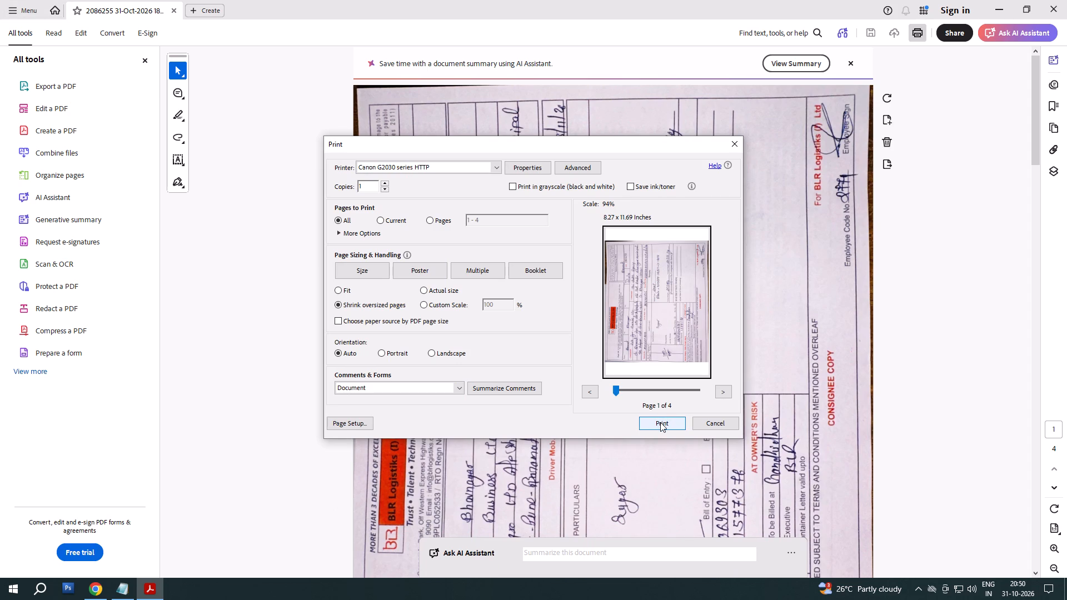
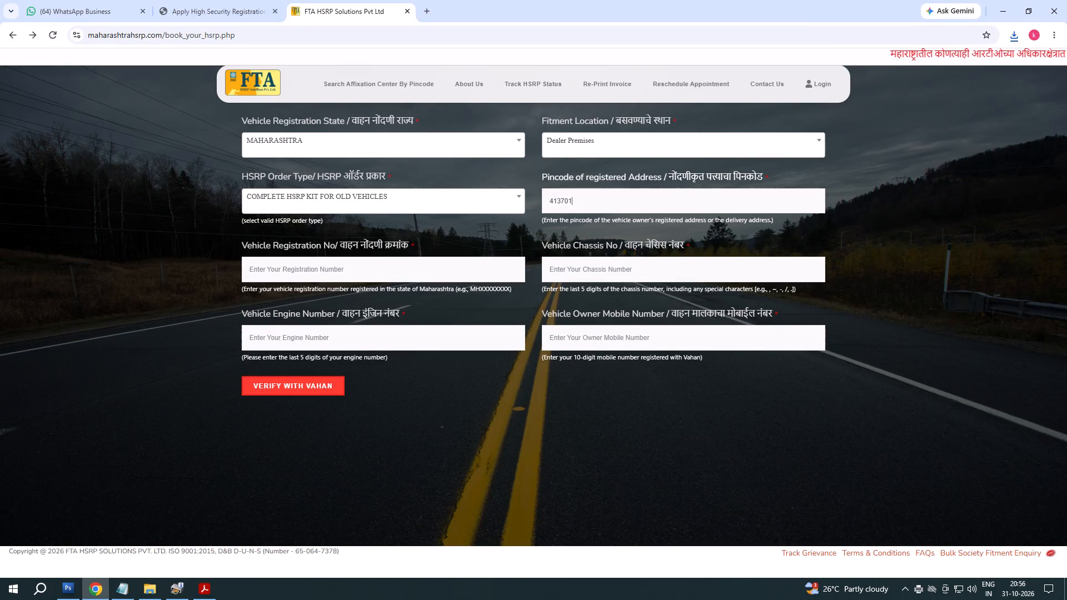
Activate the empty Vehicle Registration No field on the HSRP booking form for entering the vehicle's registration number.
click(368, 291)
click(371, 274)
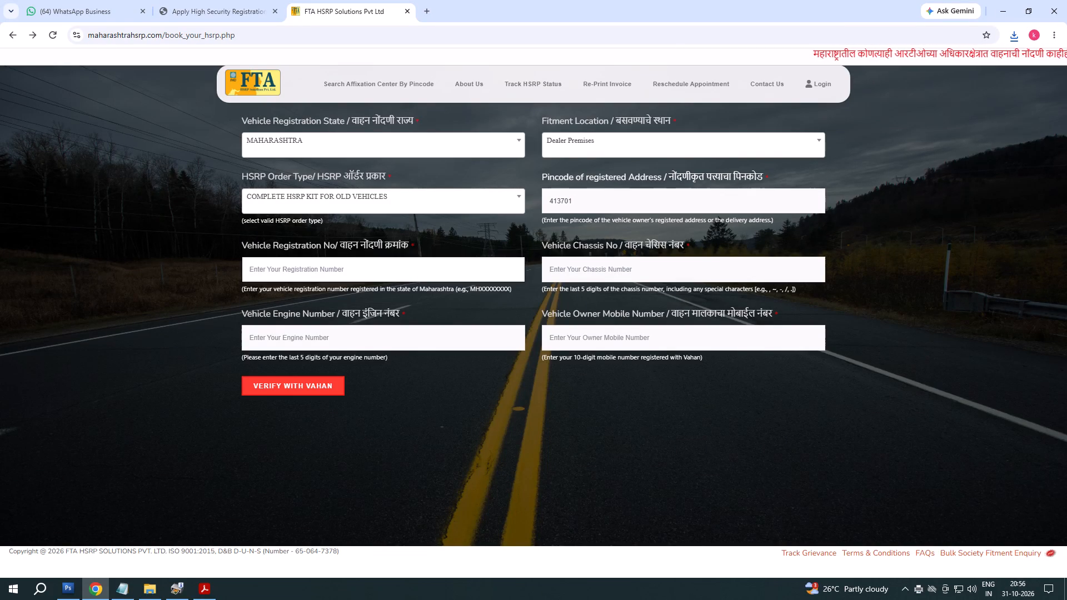
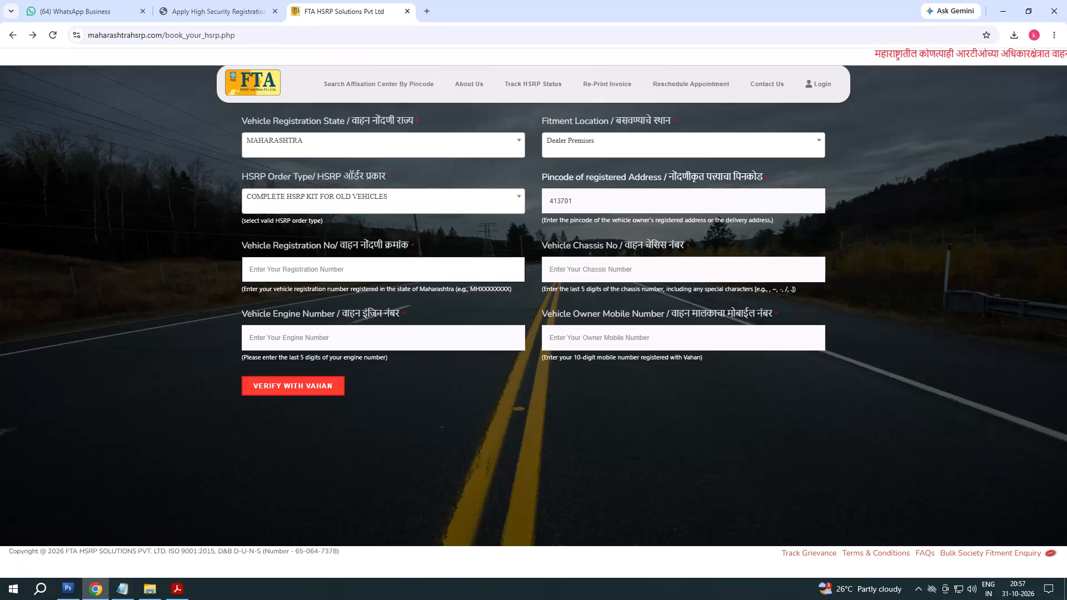
Enter the motorcycle's Maharashtra registration number in the HSRP booking form.
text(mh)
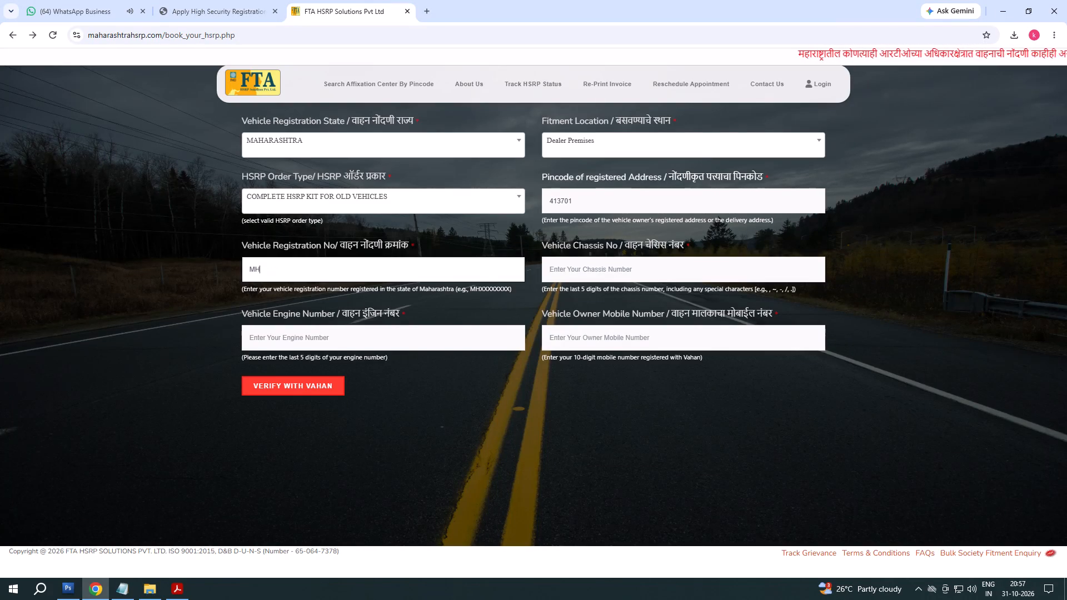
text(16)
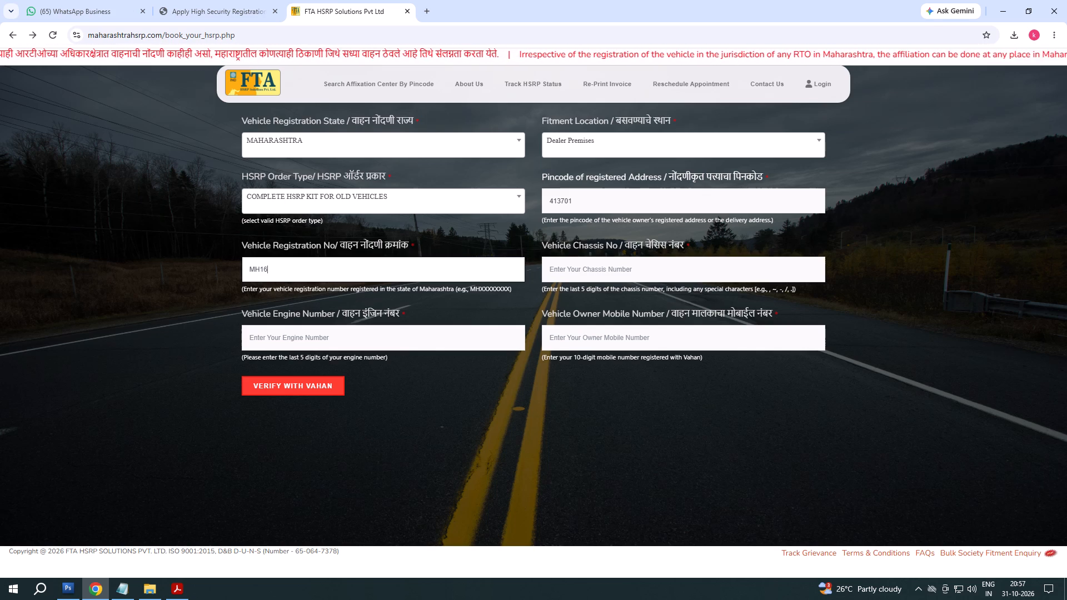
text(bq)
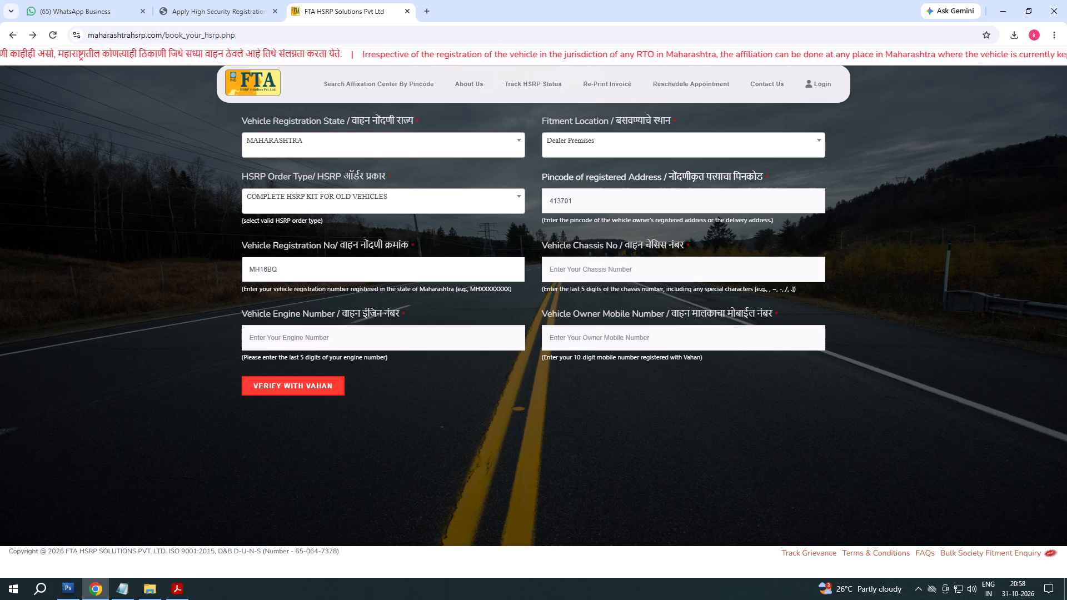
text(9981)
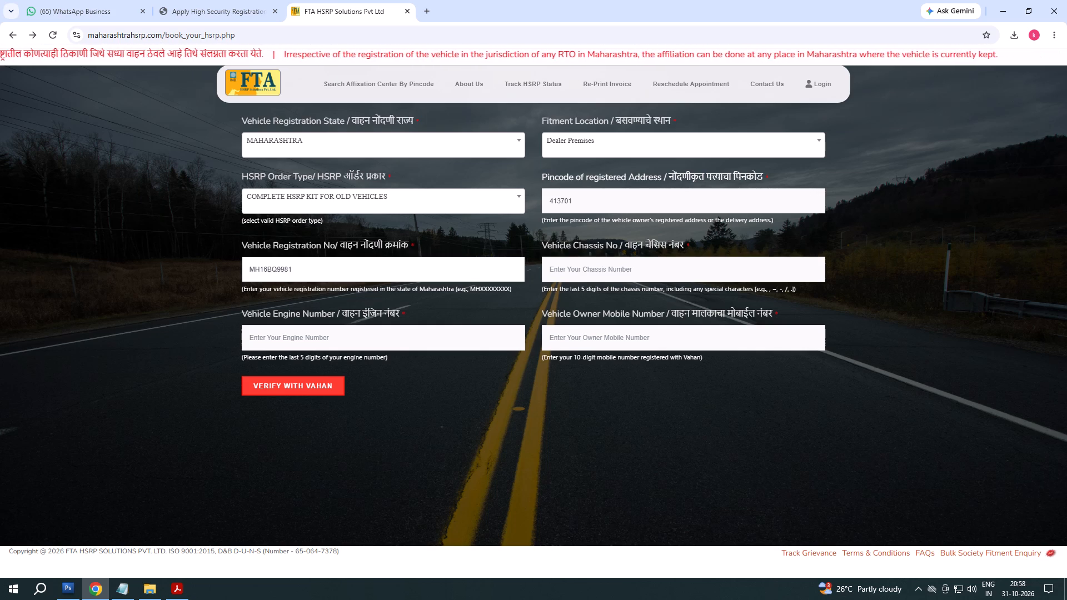
Fill in the last digits of the vehicle's chassis number and engine number in the booking form.
click(560, 265)
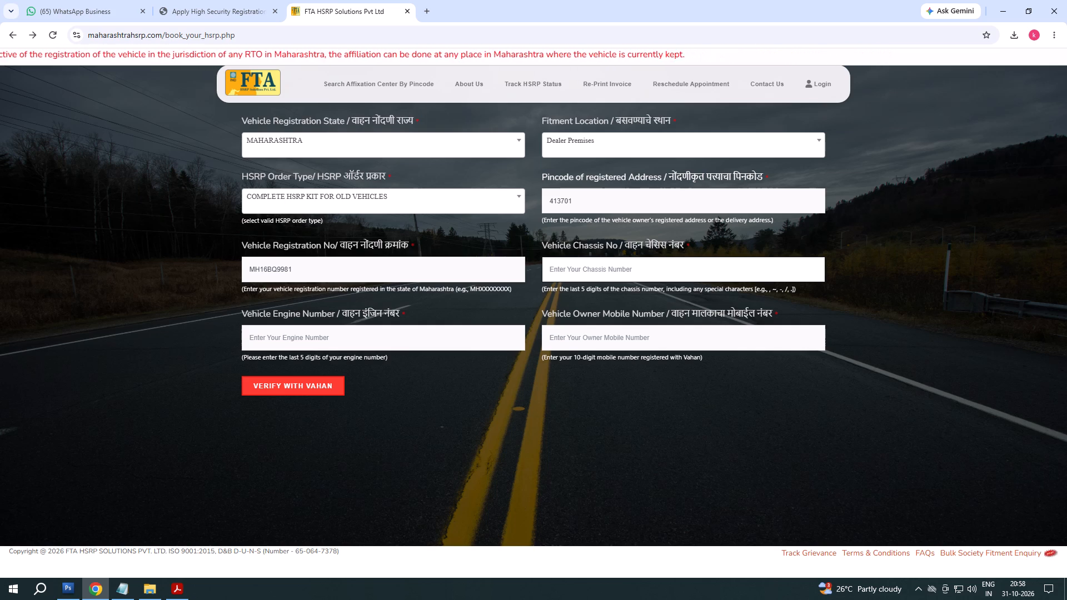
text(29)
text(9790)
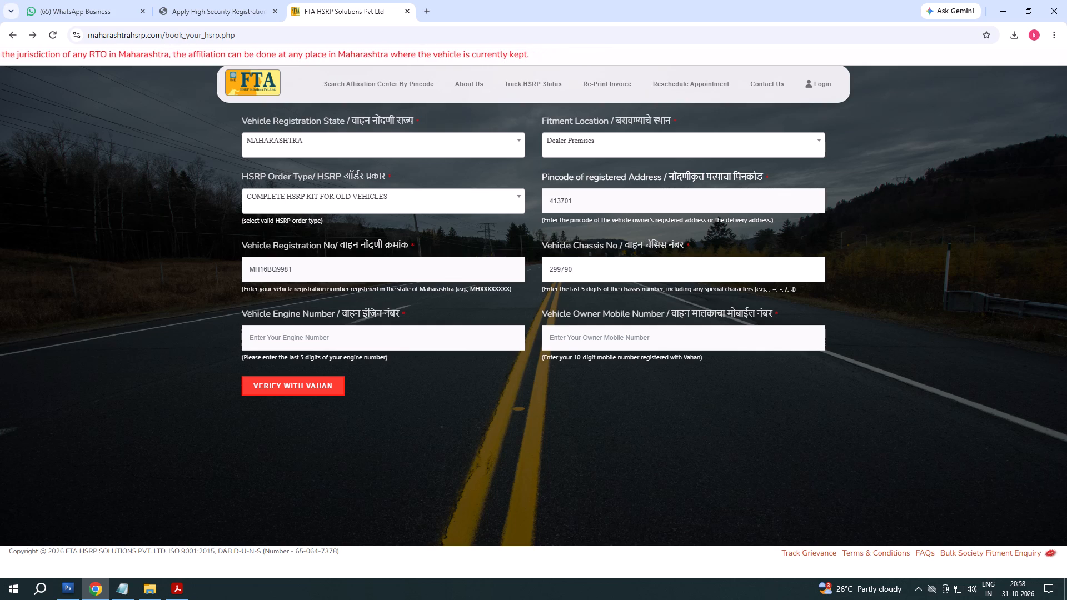
click(358, 339)
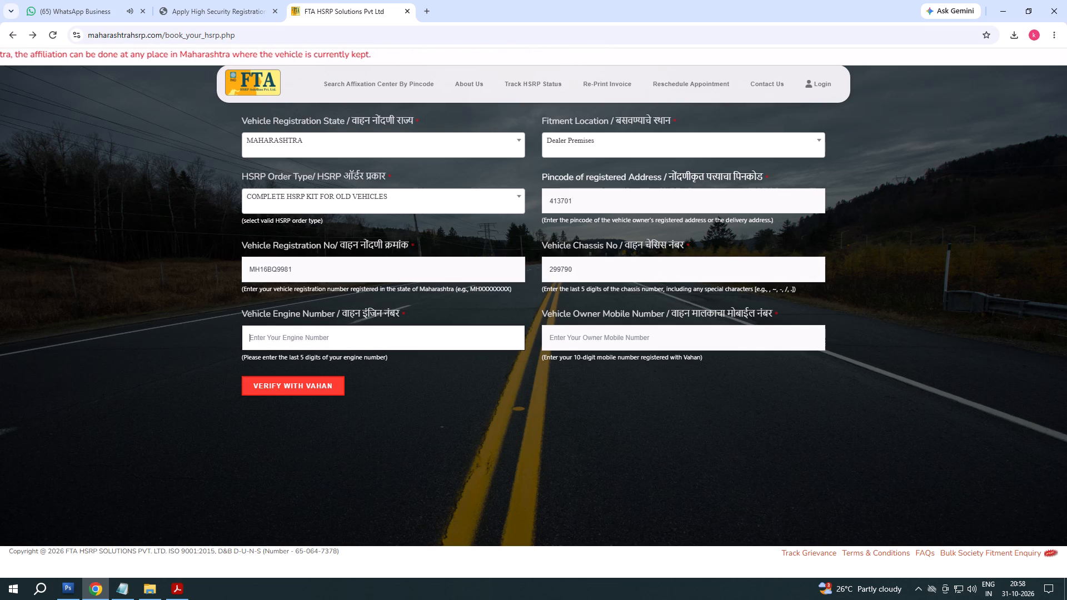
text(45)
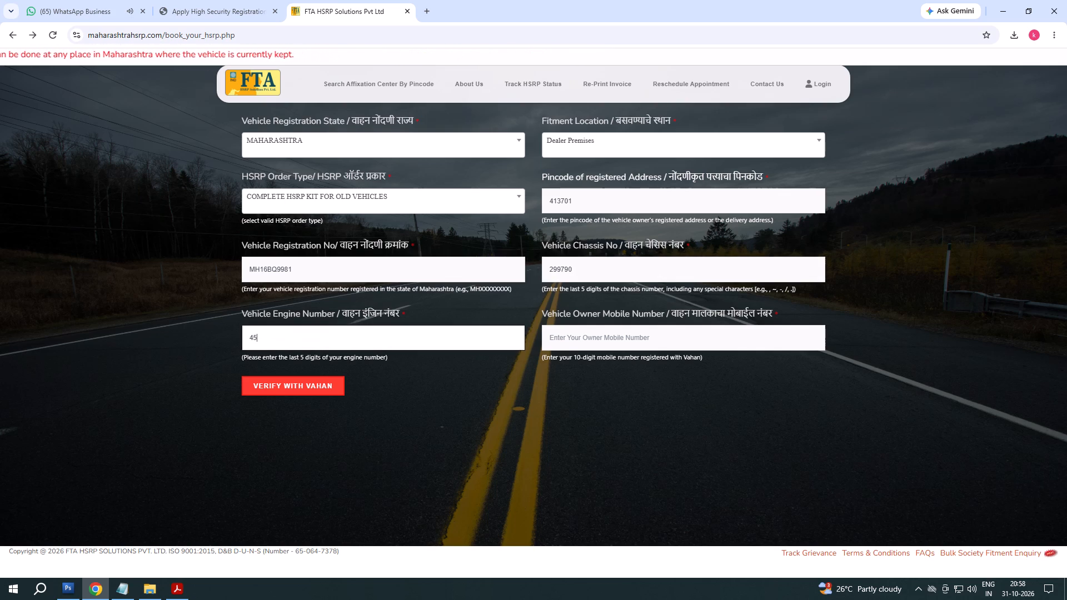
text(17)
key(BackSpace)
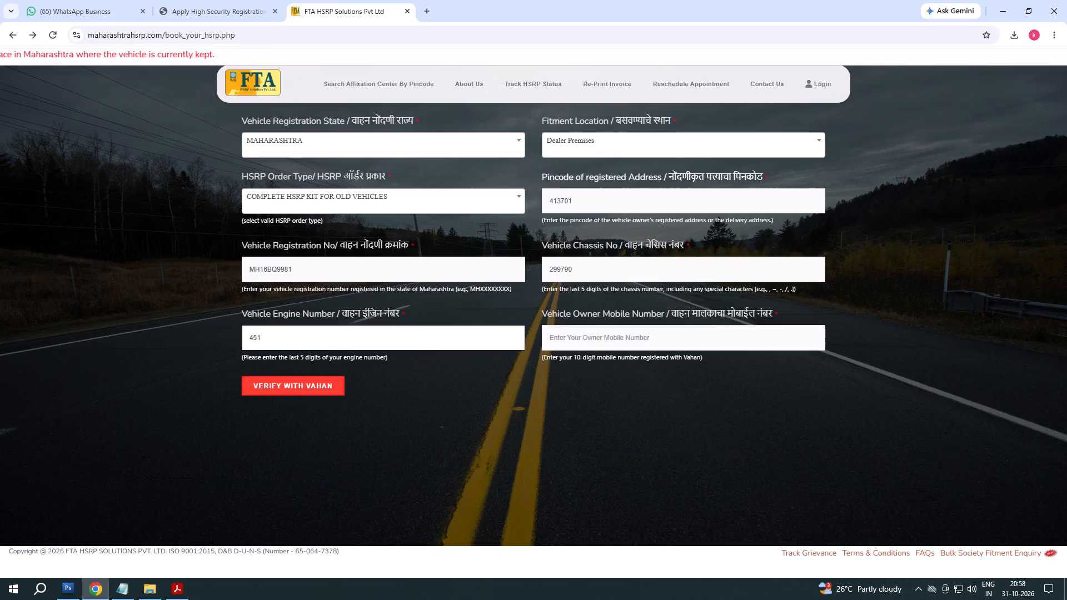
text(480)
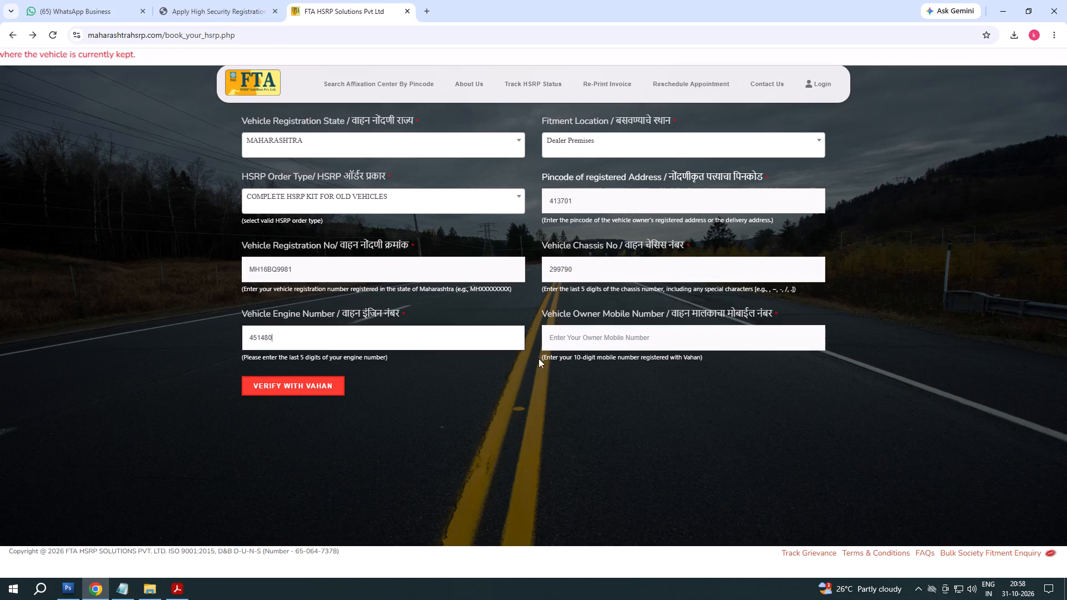
Enter the vehicle owner's mobile number registered with Vahan.
click(592, 344)
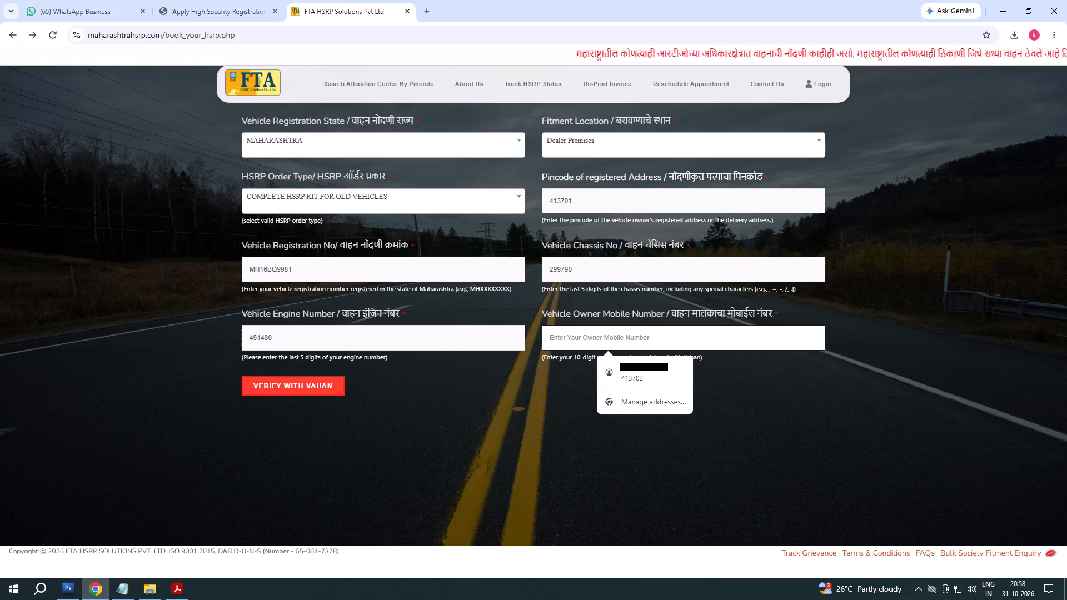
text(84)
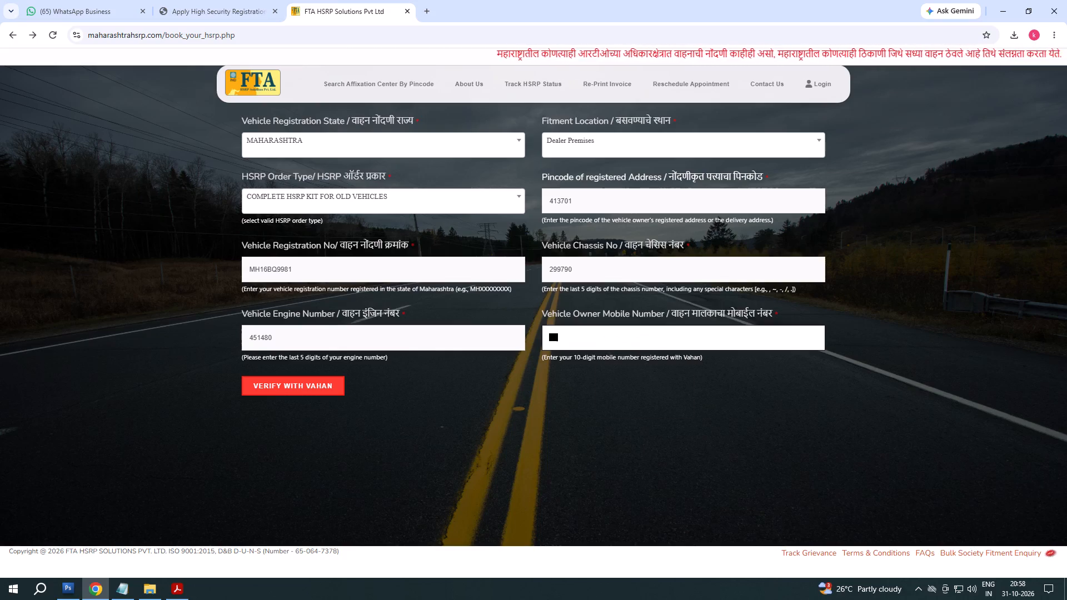
Complete the owner's Vahan-registered mobile number and submit the vehicle details for verification with Vahan.
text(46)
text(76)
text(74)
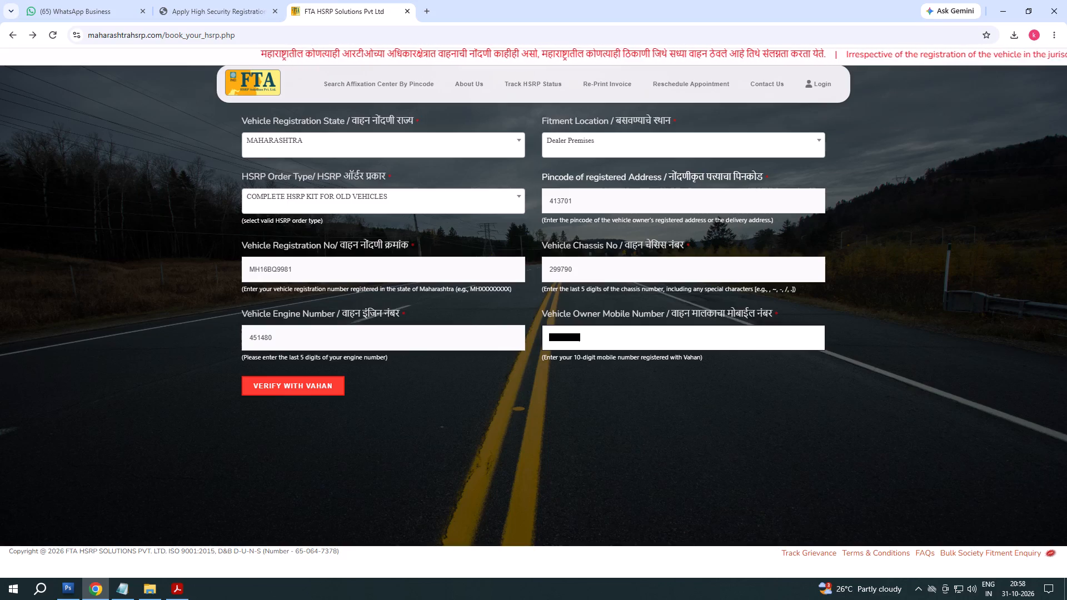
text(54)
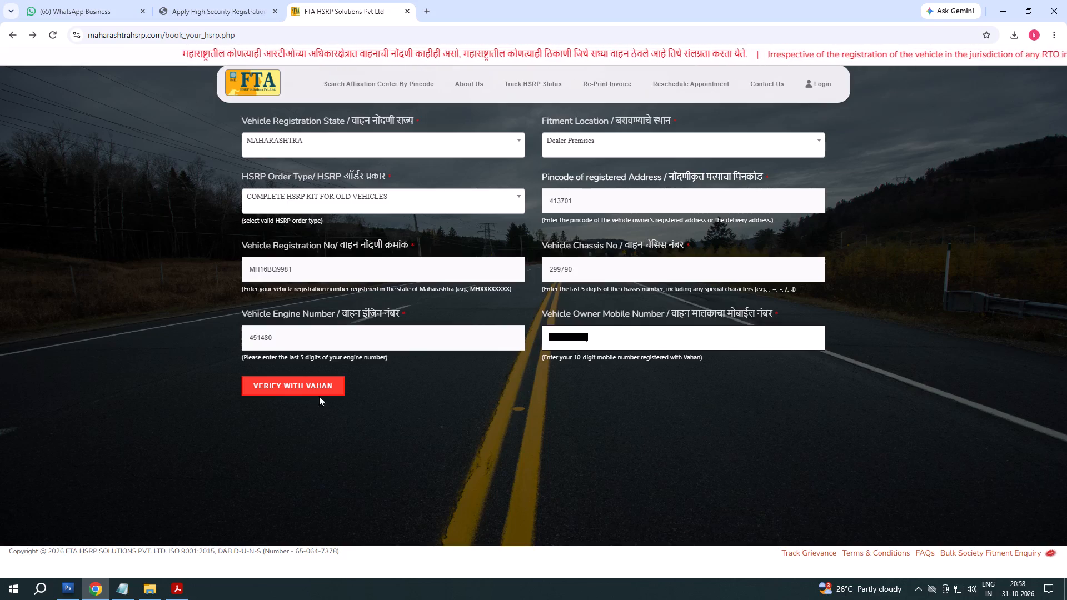
click(308, 397)
click(308, 392)
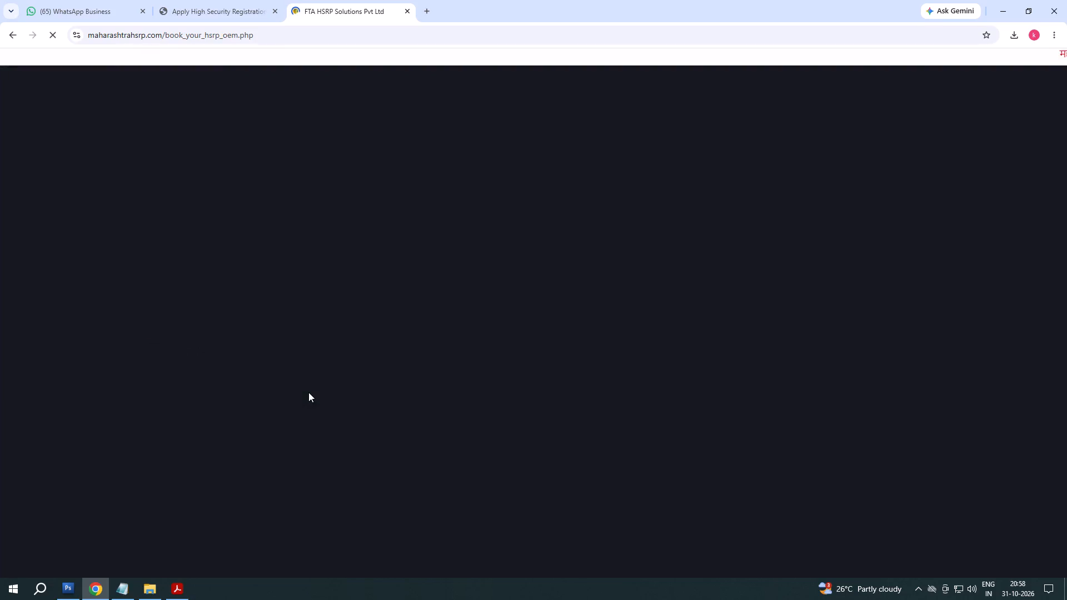
Select AHMEDNAGAR as the nearest city and the FTA HSRP Fitment Center [Ahmednagar] at Shop No 1, Shreeram as the HSRP center.
click(323, 144)
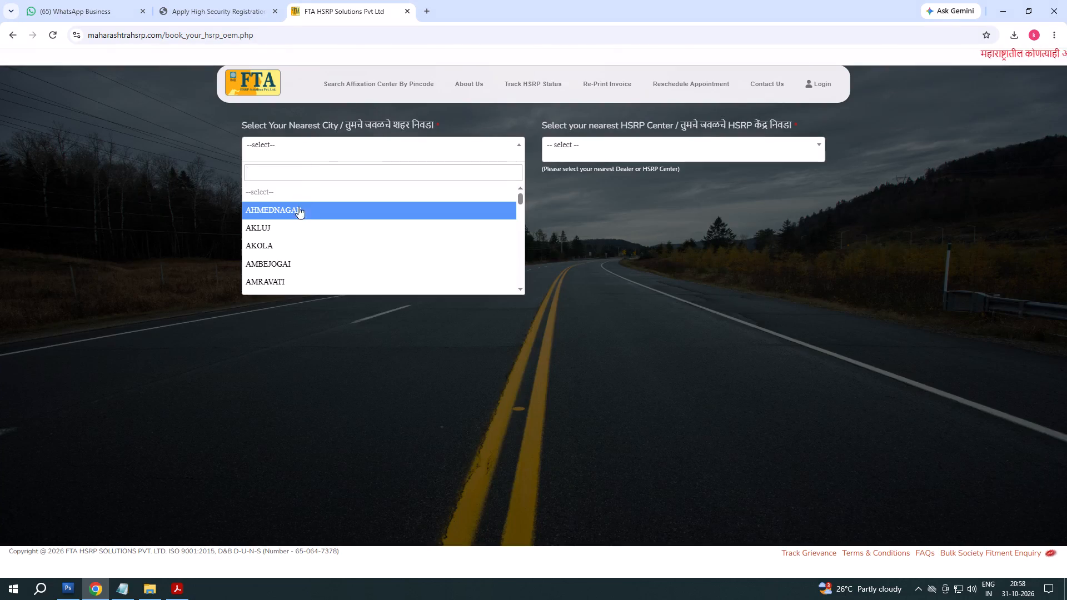
click(297, 212)
click(603, 157)
click(592, 214)
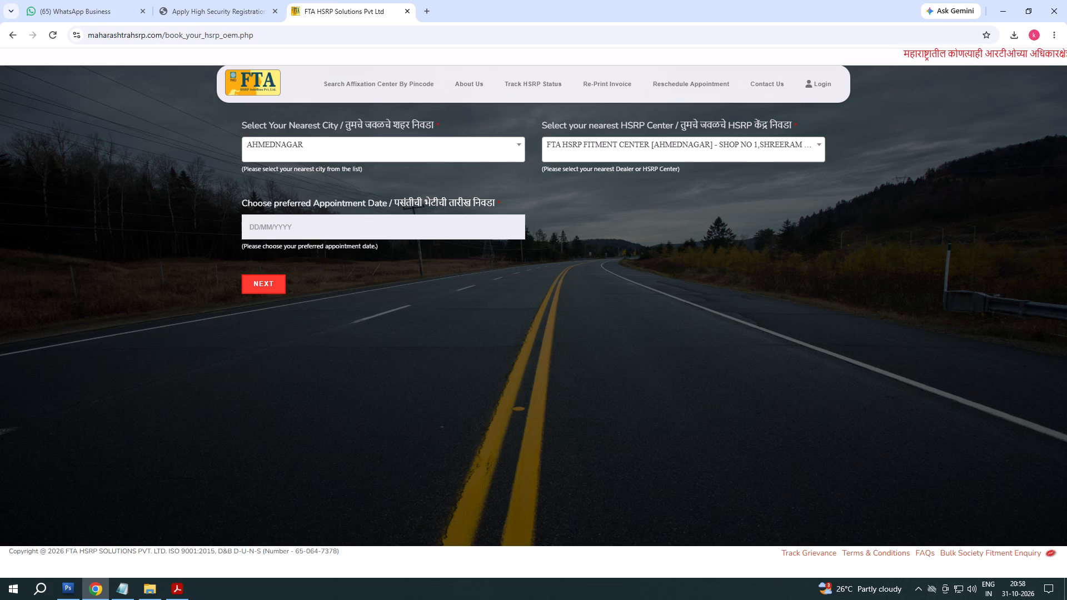
Set the preferred appointment date to 07-11-2026 and choose an available appointment slot for that day.
click(295, 228)
click(341, 165)
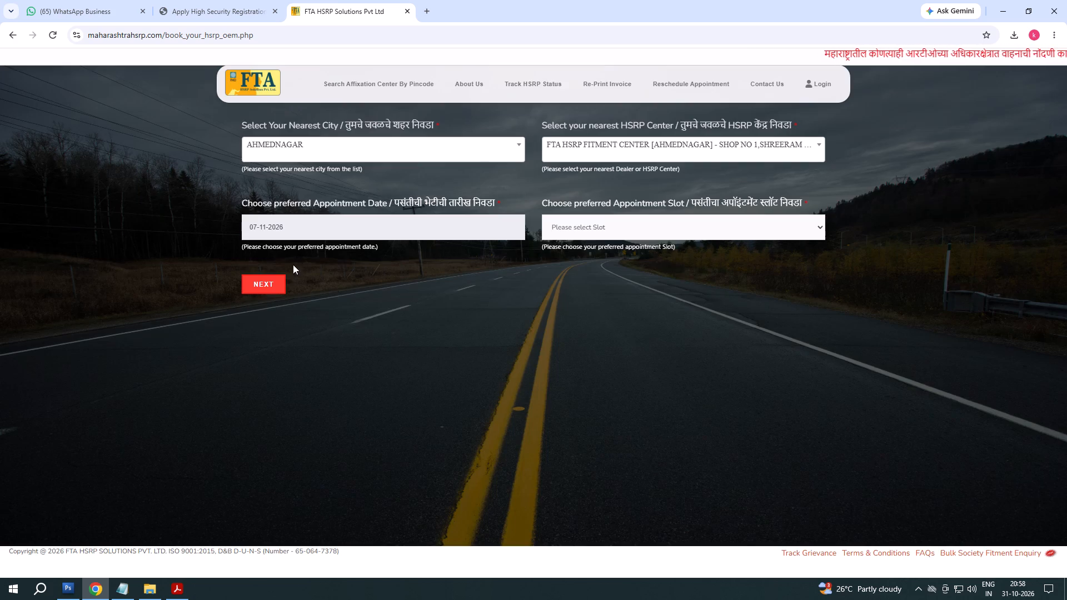
click(596, 229)
click(585, 282)
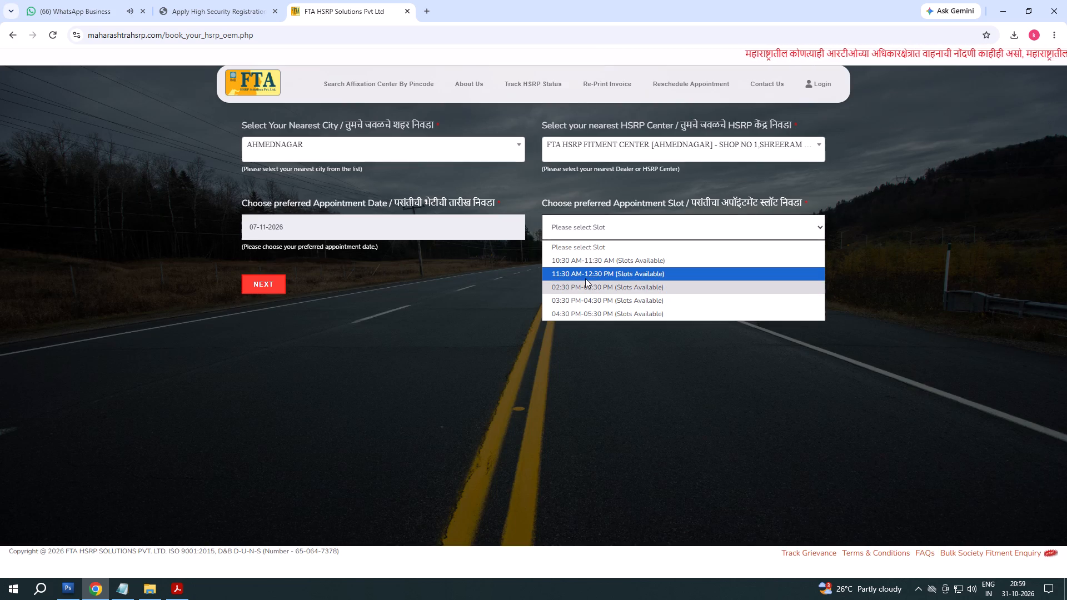
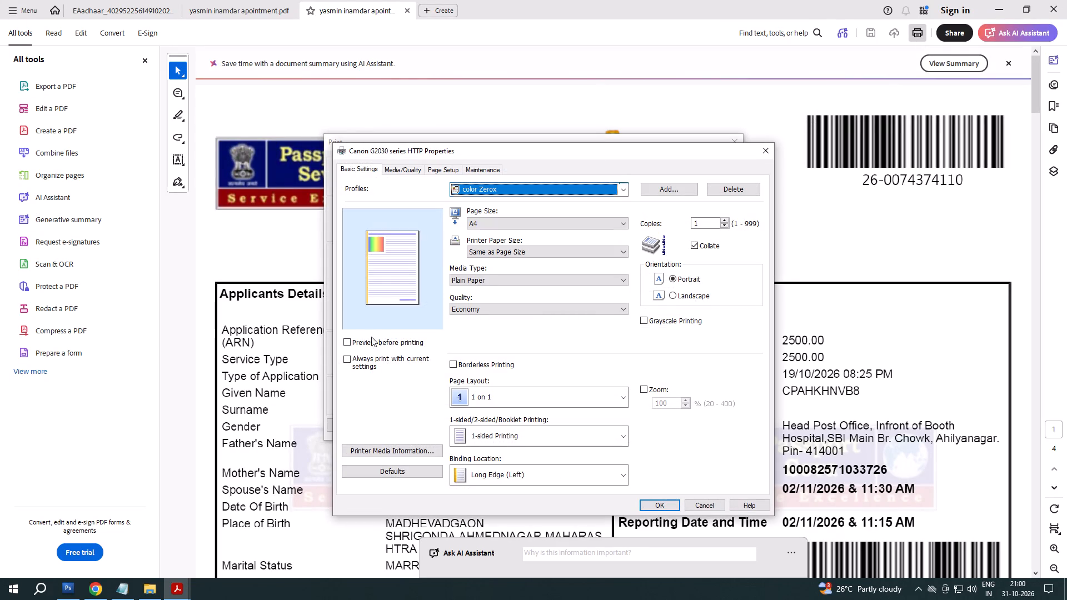
Accept the color Zerox printer profile with A4 plain paper and Economy quality, and print the Passport Seva application receipt.
click(668, 503)
click(667, 423)
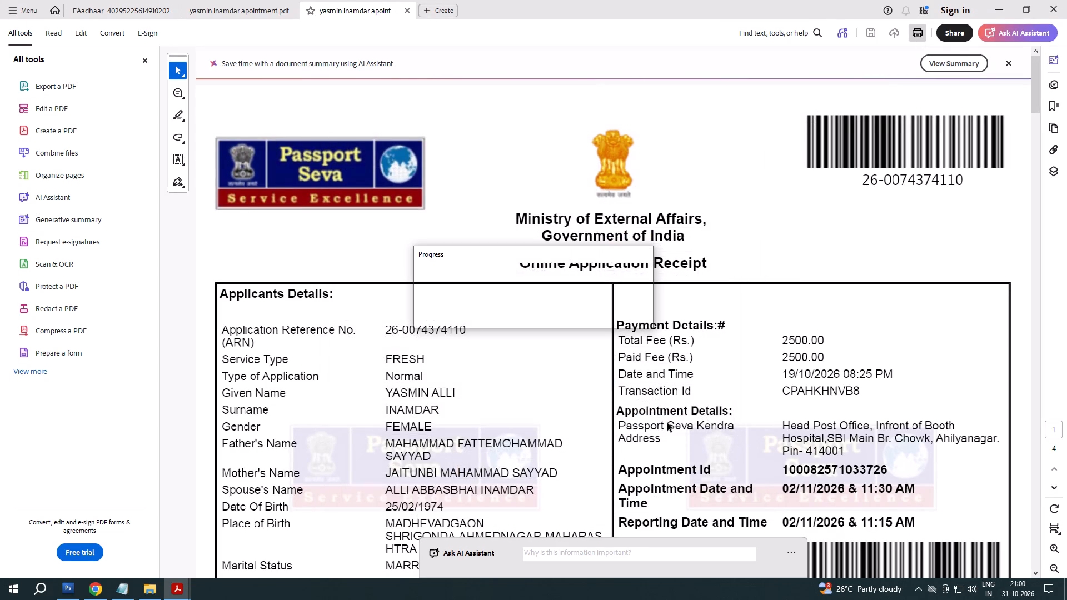
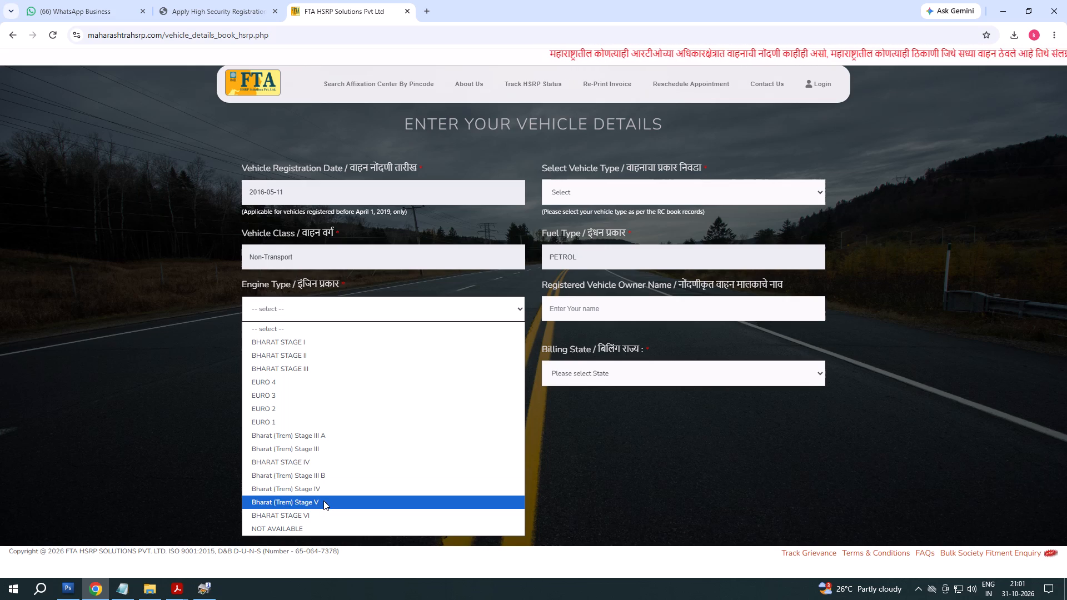
Complete the vehicle details with engine type EURO 4, the registered owner's name and billing state MAHARASHTRA.
click(287, 385)
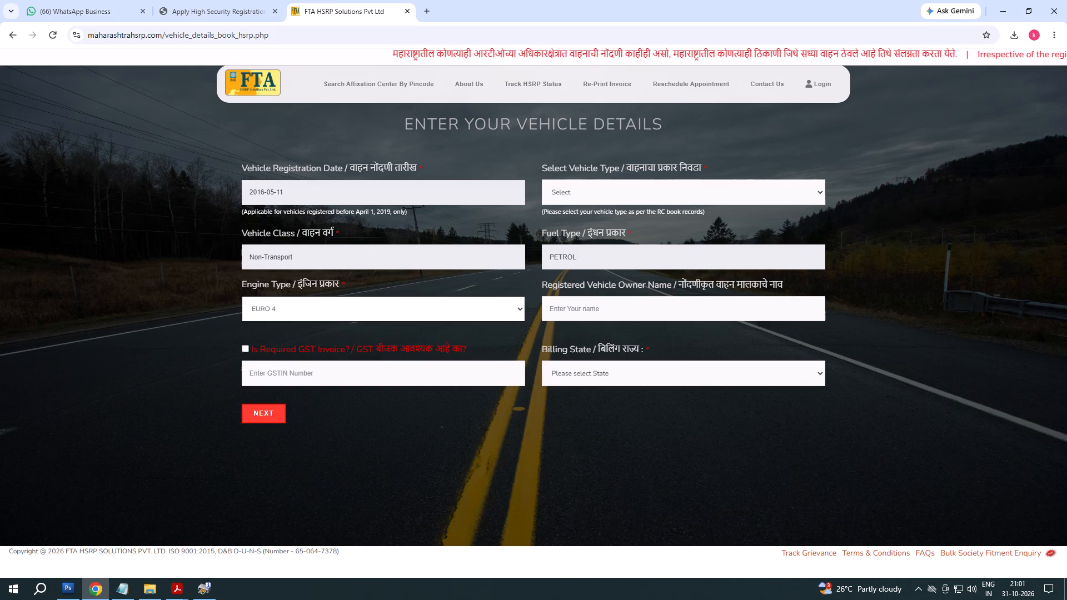
click(571, 308)
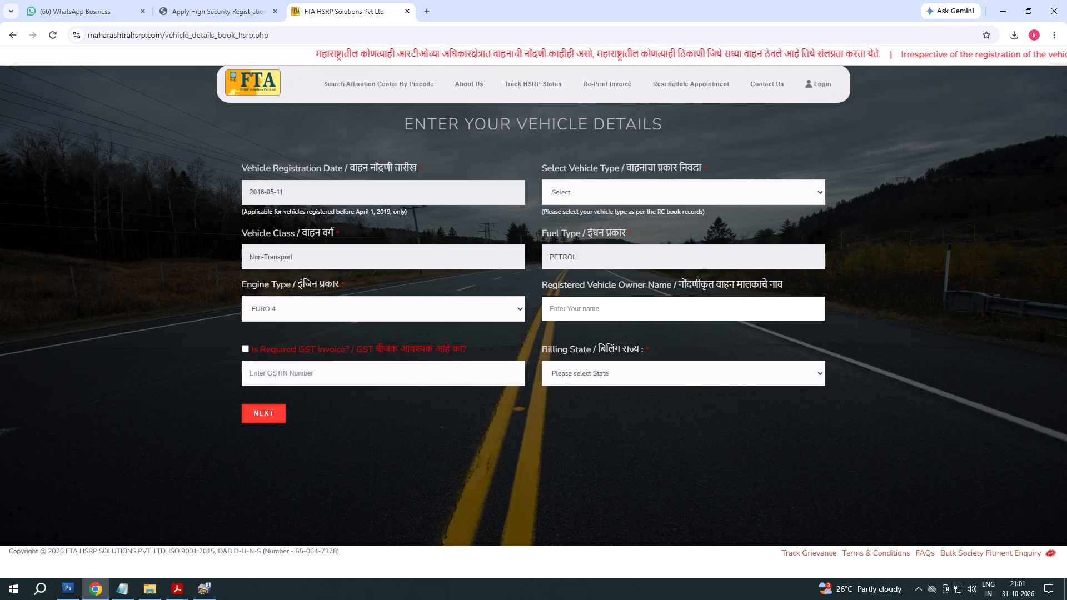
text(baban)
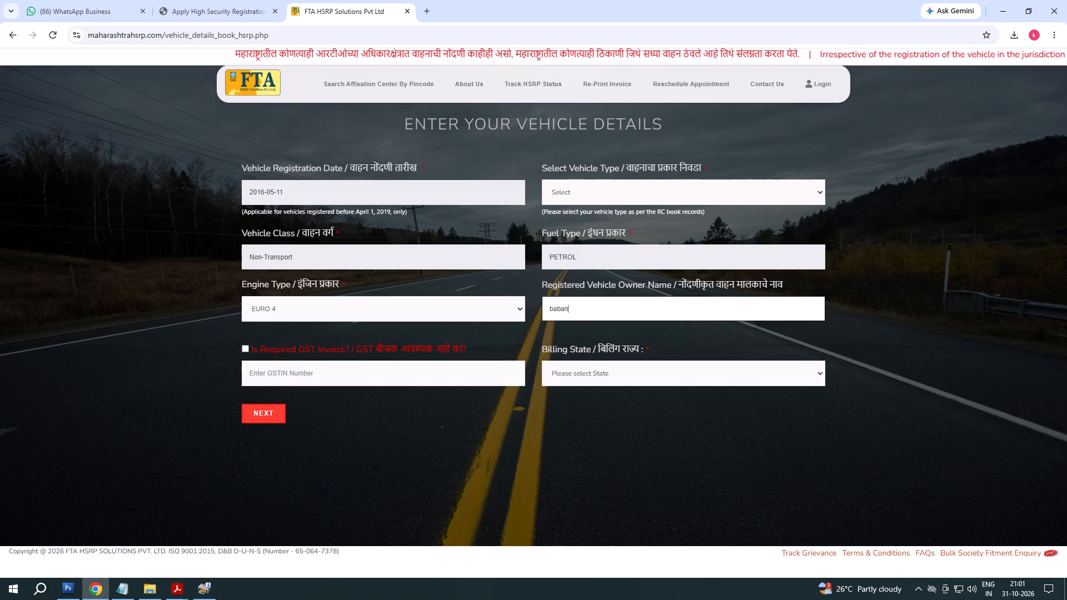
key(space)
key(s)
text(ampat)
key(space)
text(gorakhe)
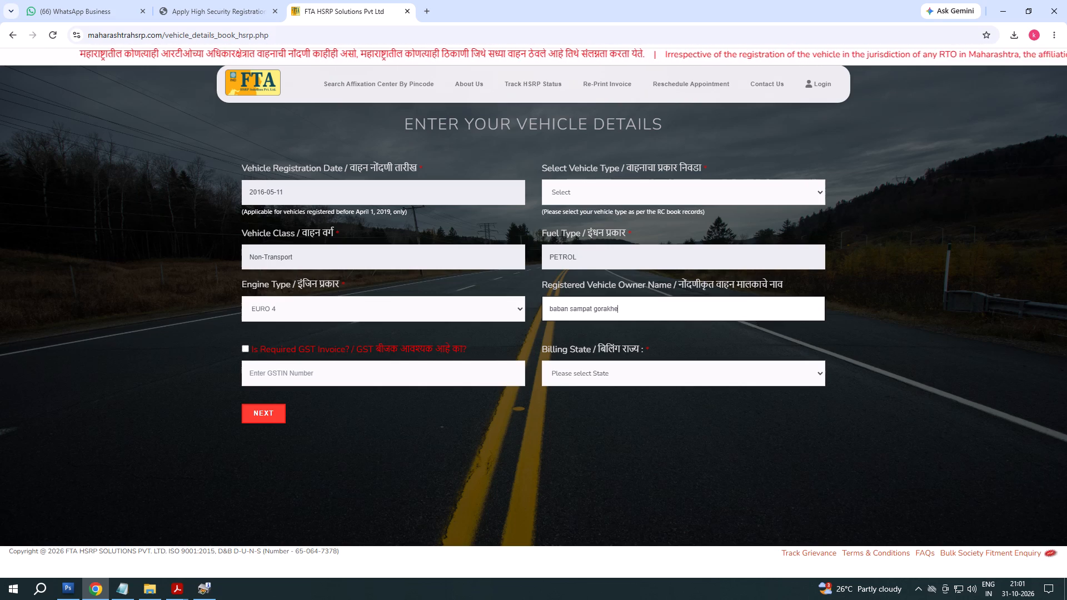
click(556, 374)
click(566, 398)
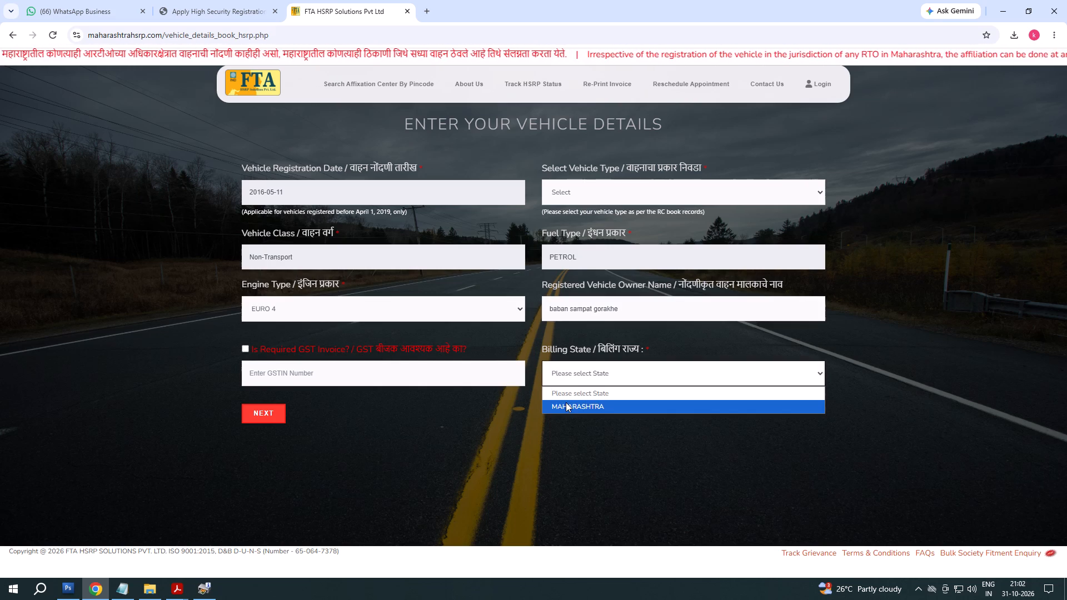
click(565, 403)
click(270, 412)
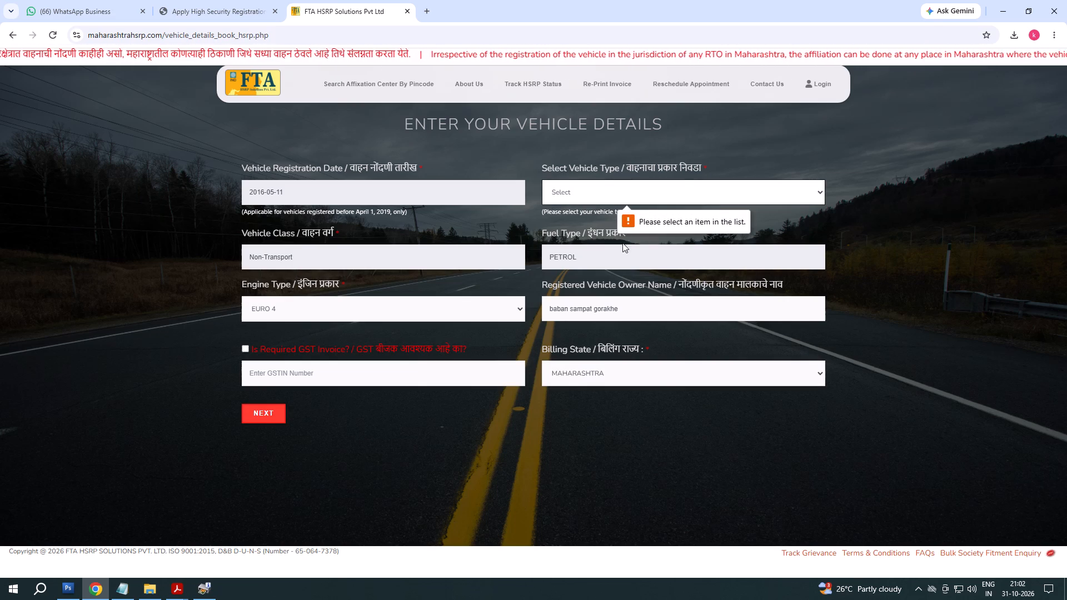
Set the vehicle type to Motorcycle, confirm it, and submit the vehicle details.
click(573, 196)
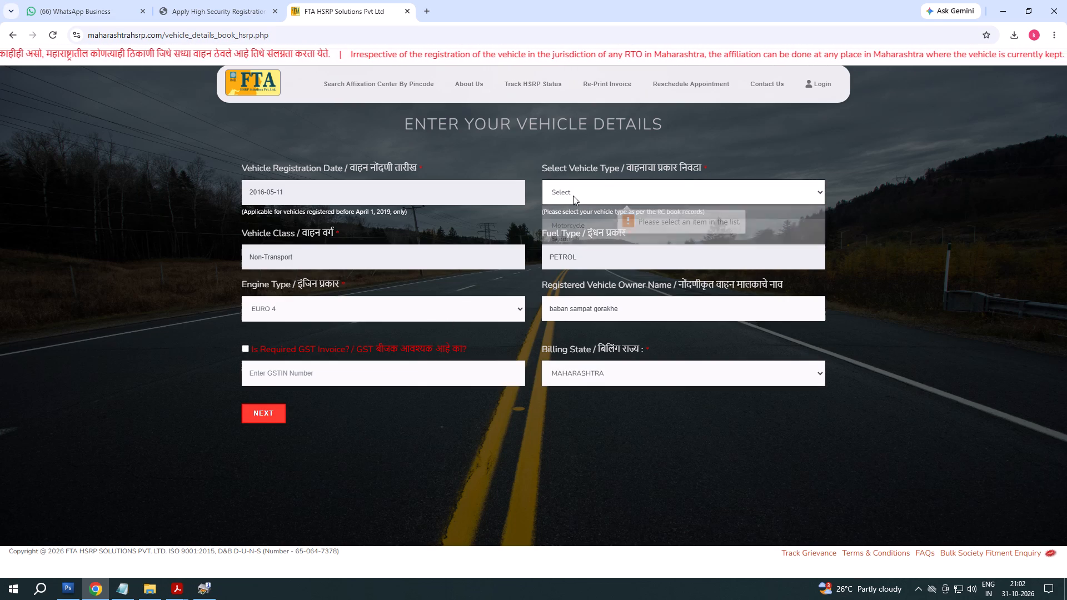
click(574, 226)
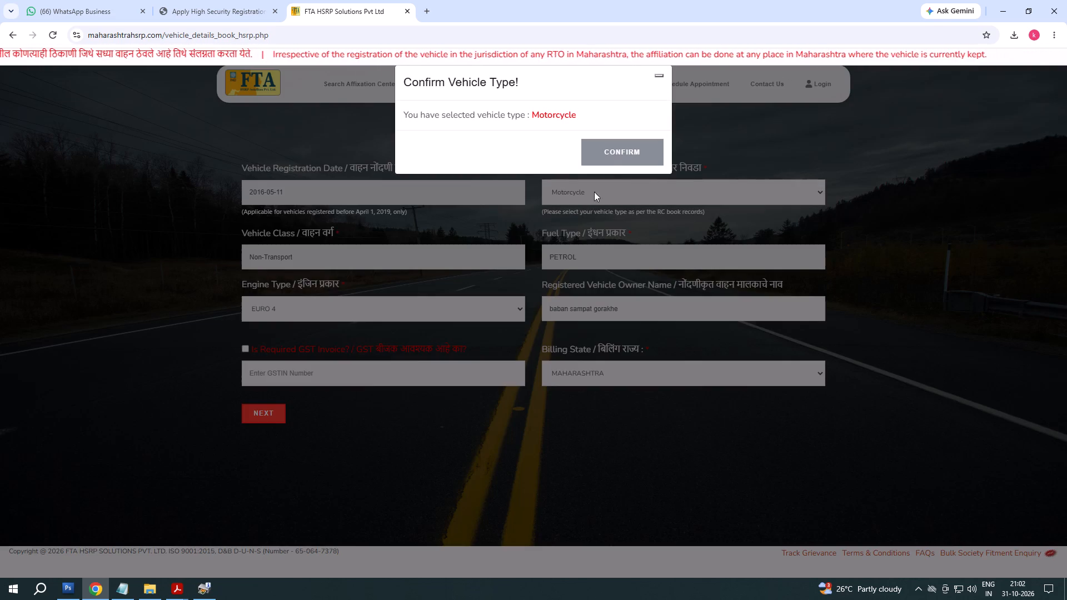
click(617, 144)
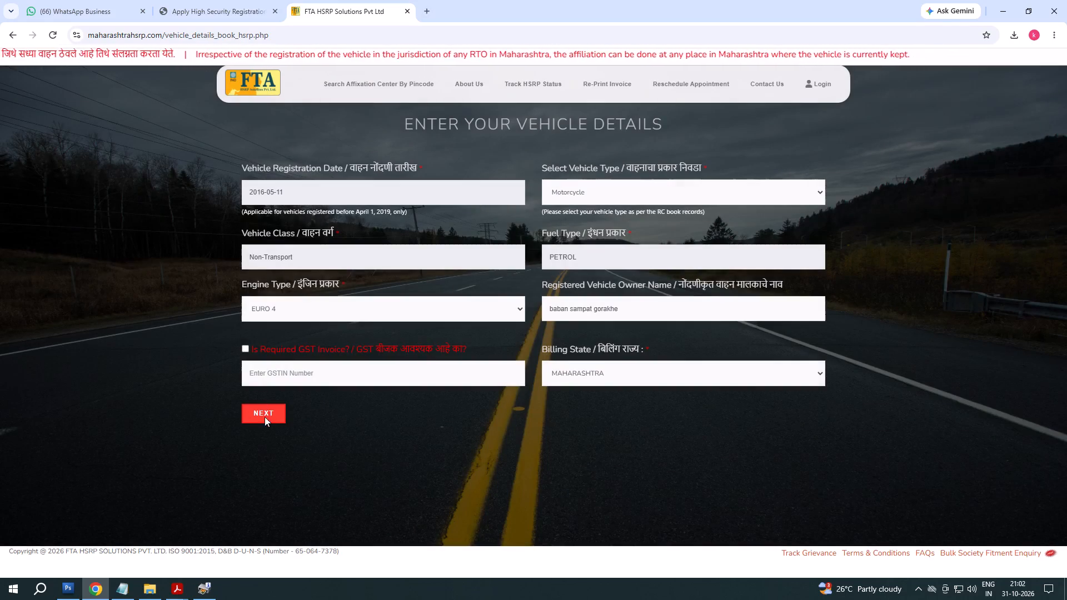
click(265, 419)
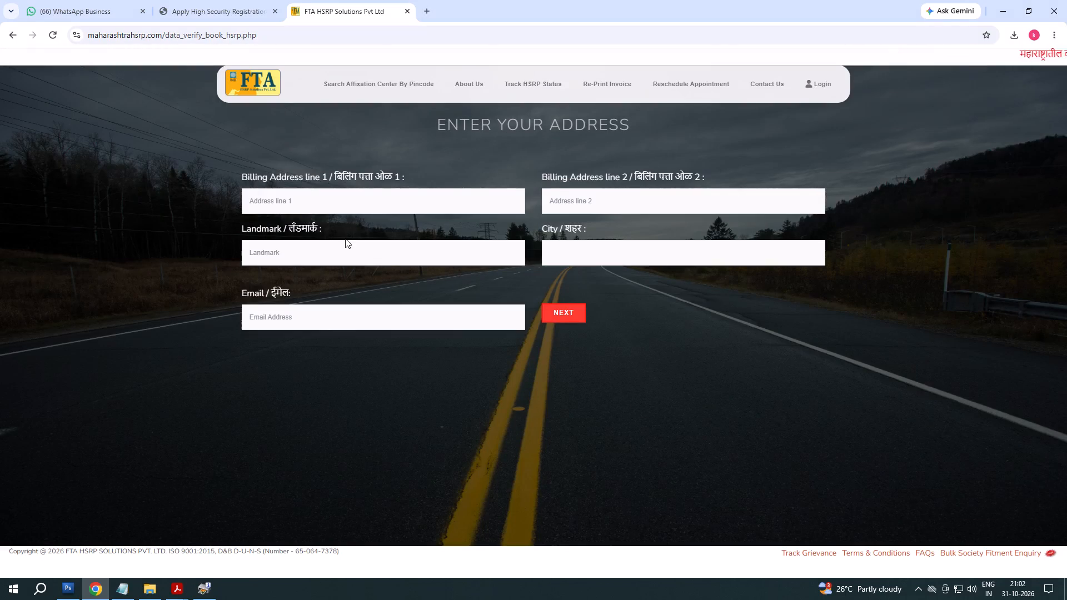
Fill in the customer's billing address, city and email from the autofill suggestion, submit them, and decline saving the address.
click(375, 206)
click(364, 232)
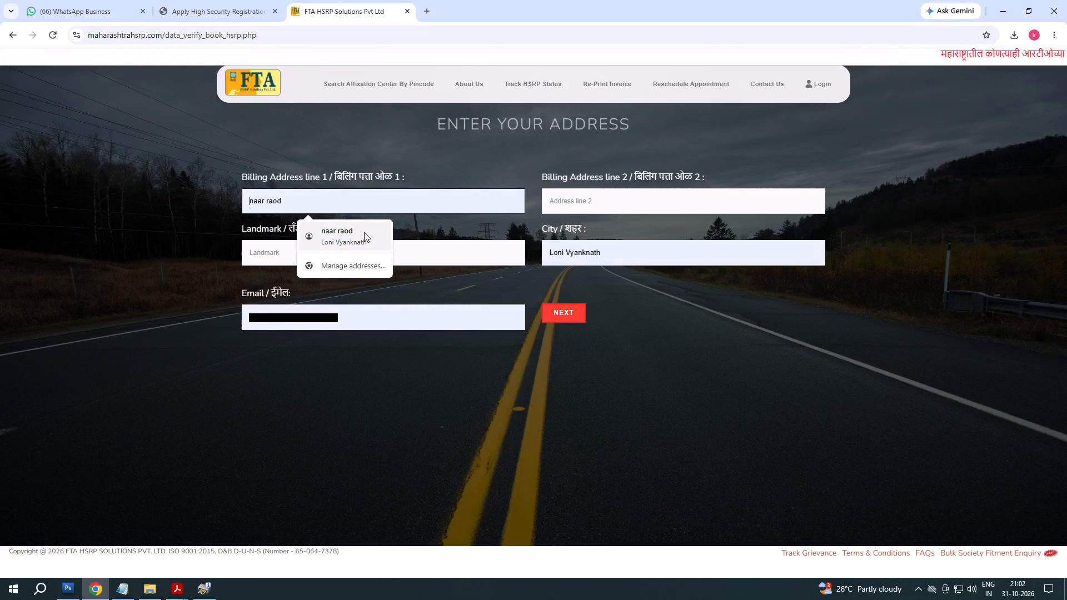
click(564, 312)
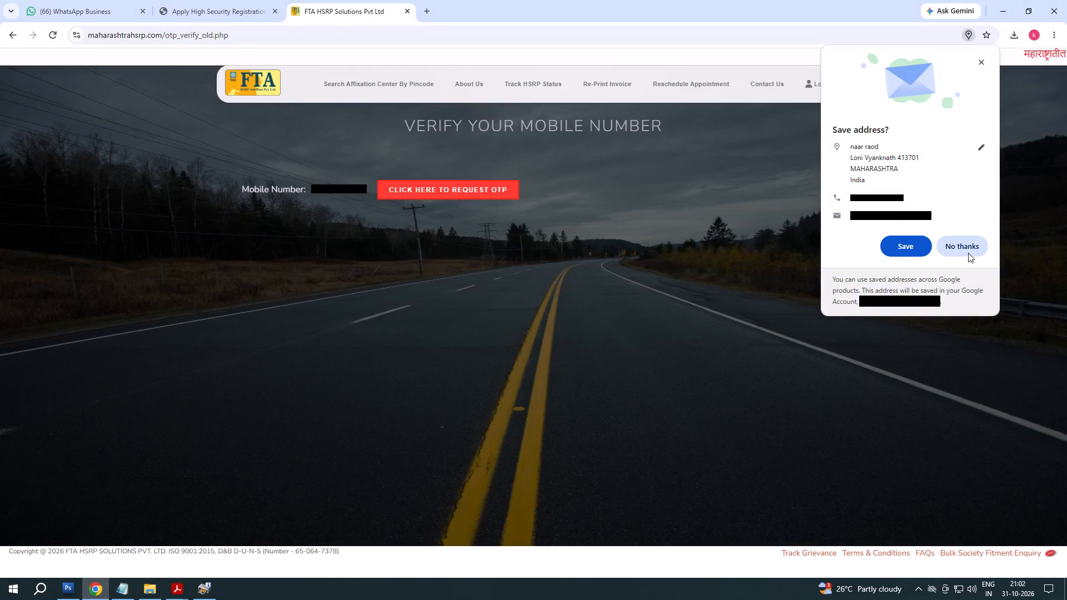
click(965, 247)
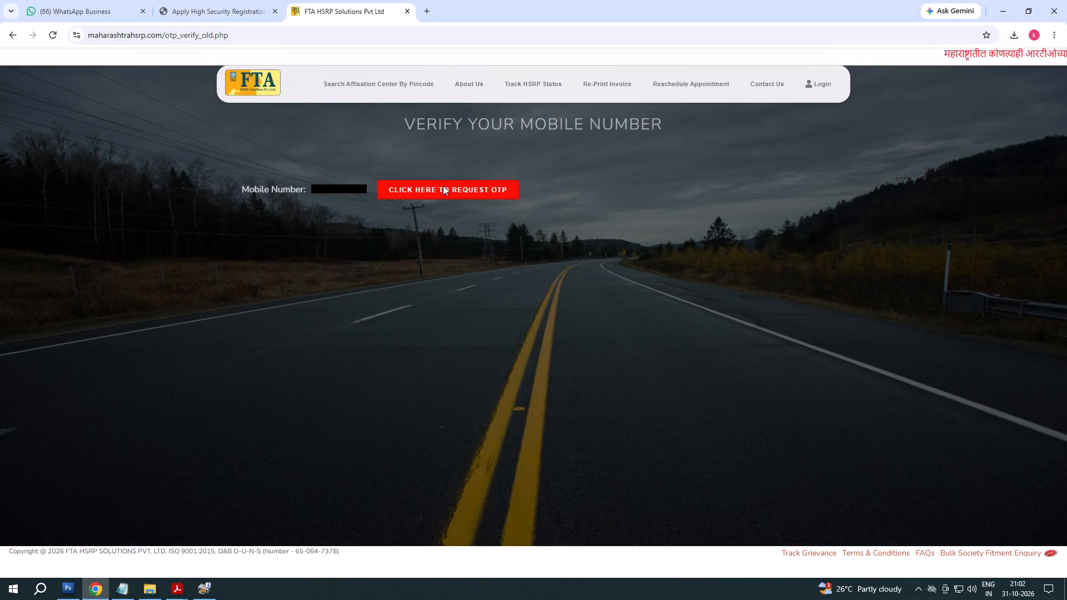
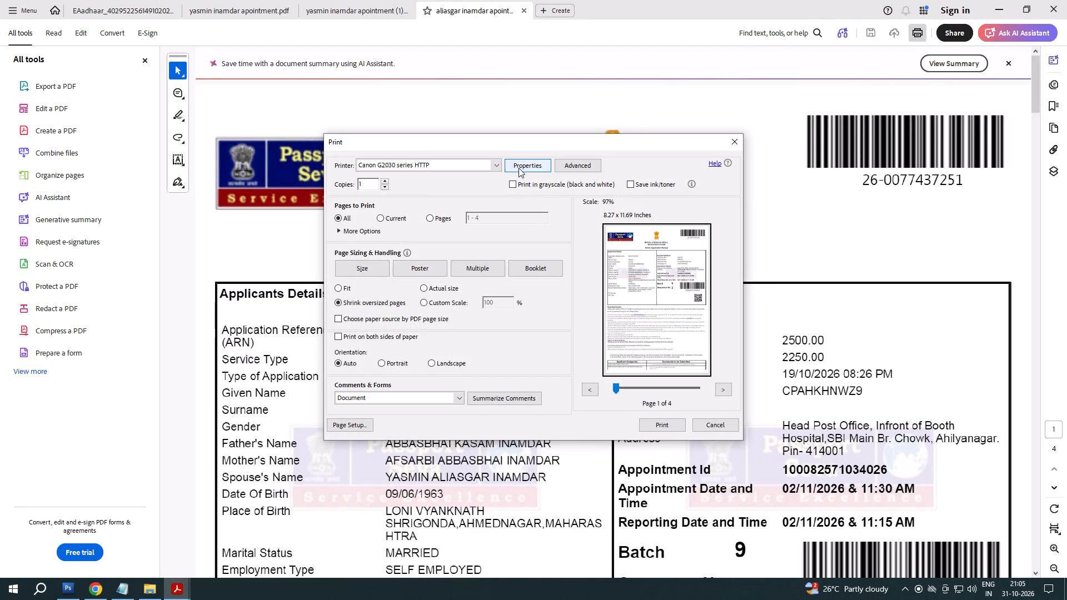
Apply the color Zerox profile in the Canon G2030 series printer properties for printing the passport appointment PDF.
click(515, 189)
click(475, 276)
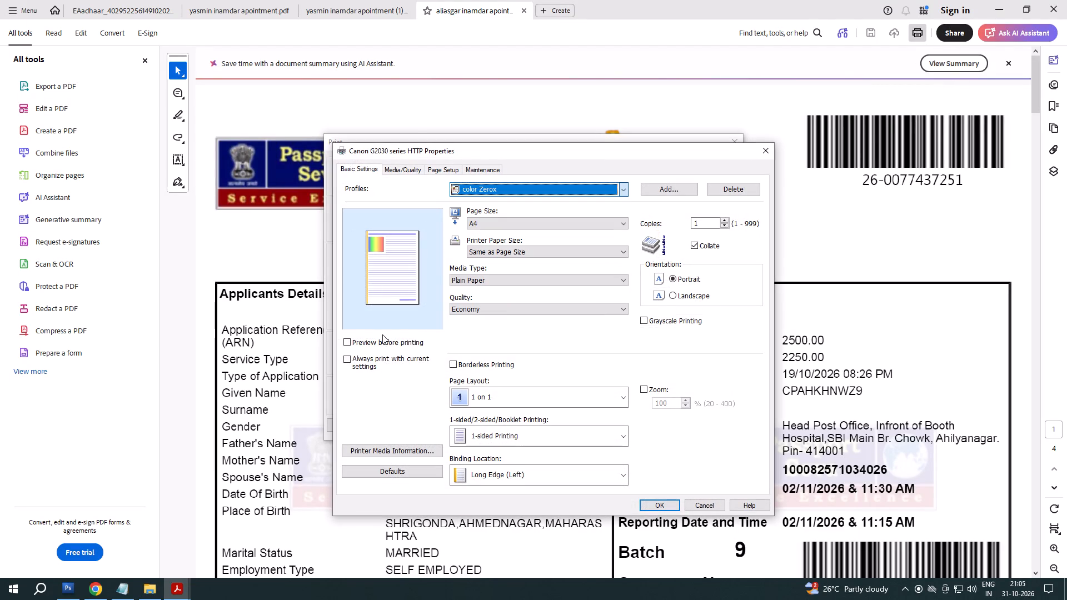
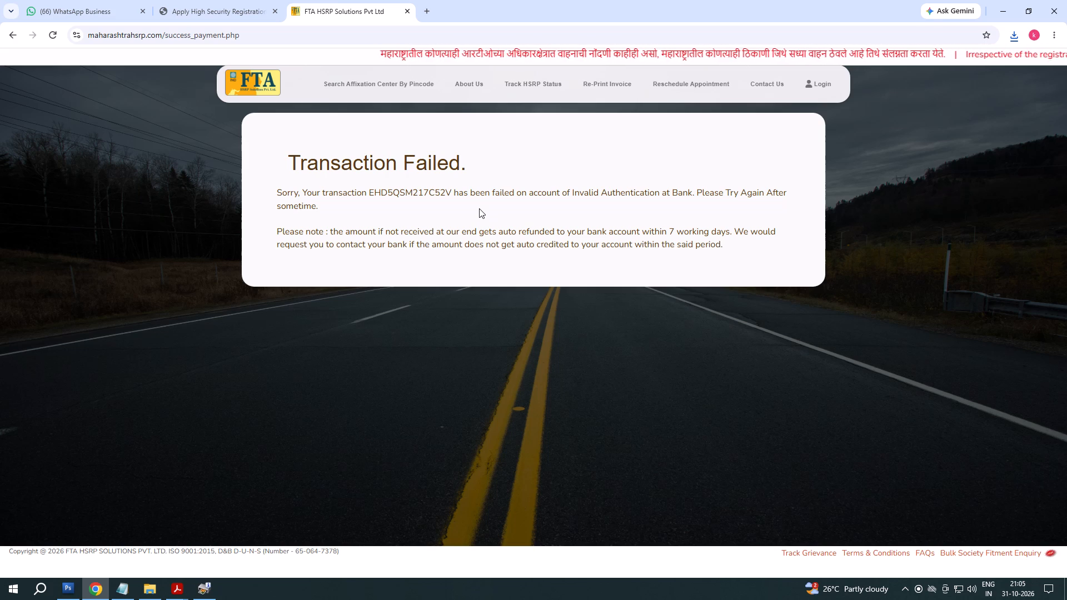
Reload the HSRP payment result page for the failed transaction and agree to resubmit its form data.
click(47, 34)
click(567, 141)
click(566, 131)
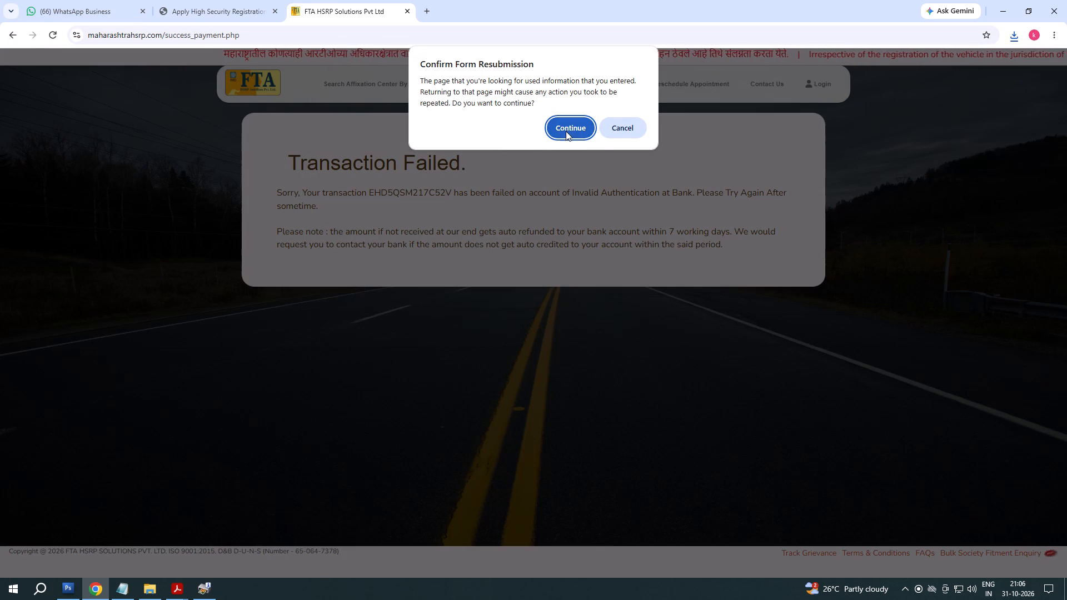
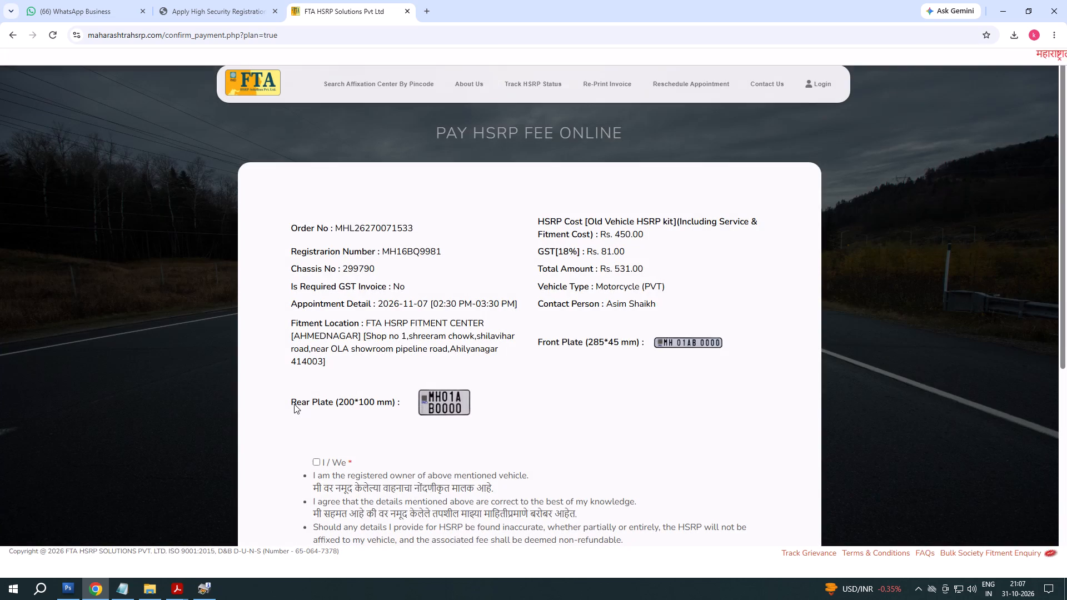
Accept the owner declaration and add the HSRP Protection Plan to the motorcycle's HSRP order.
click(320, 464)
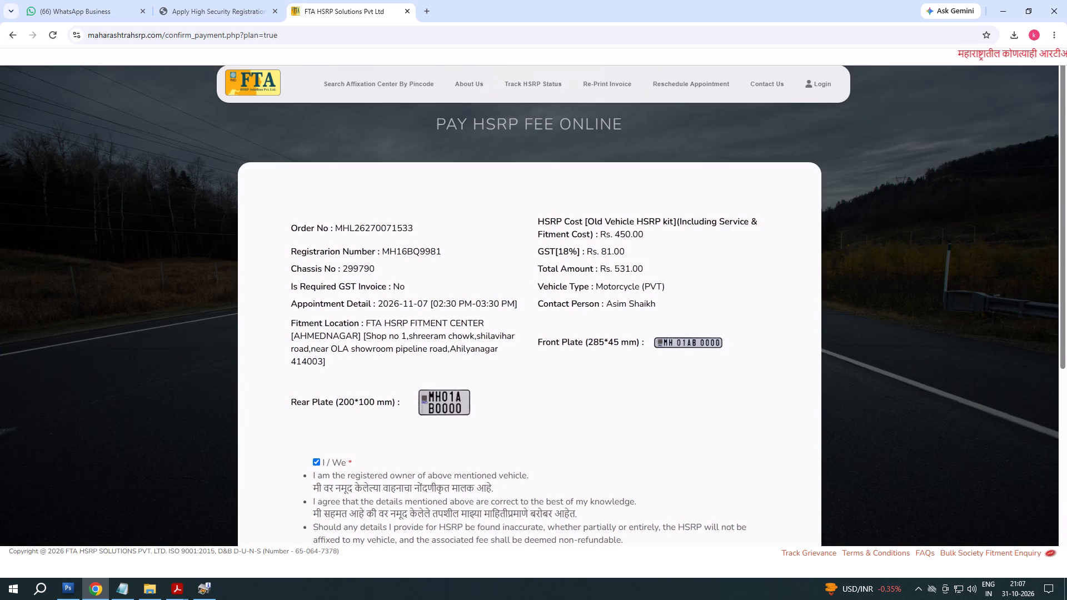
scroll(346, 452, down, 12)
click(293, 402)
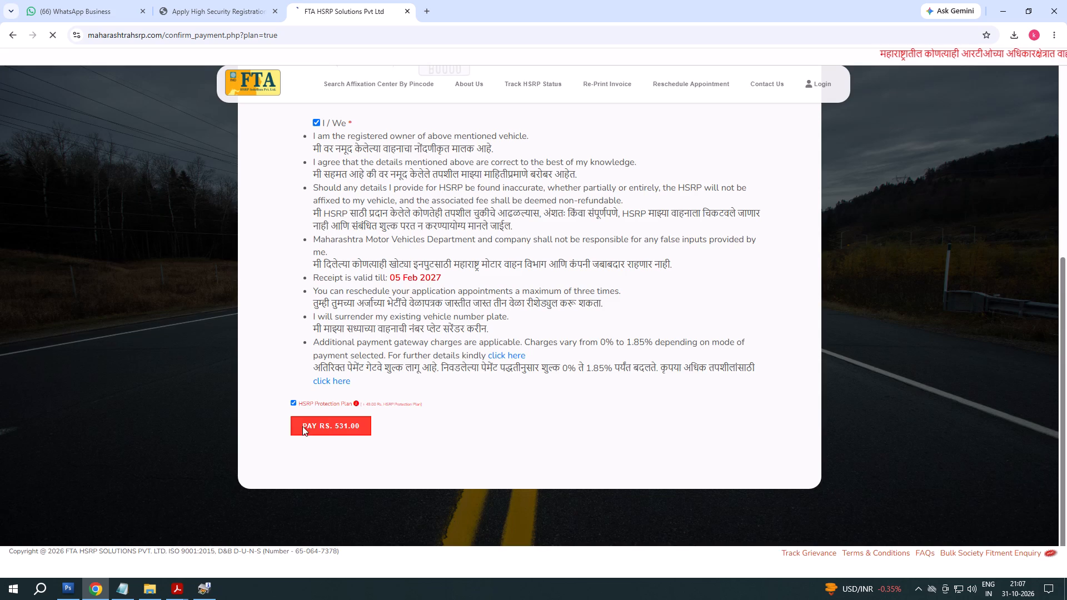
click(325, 423)
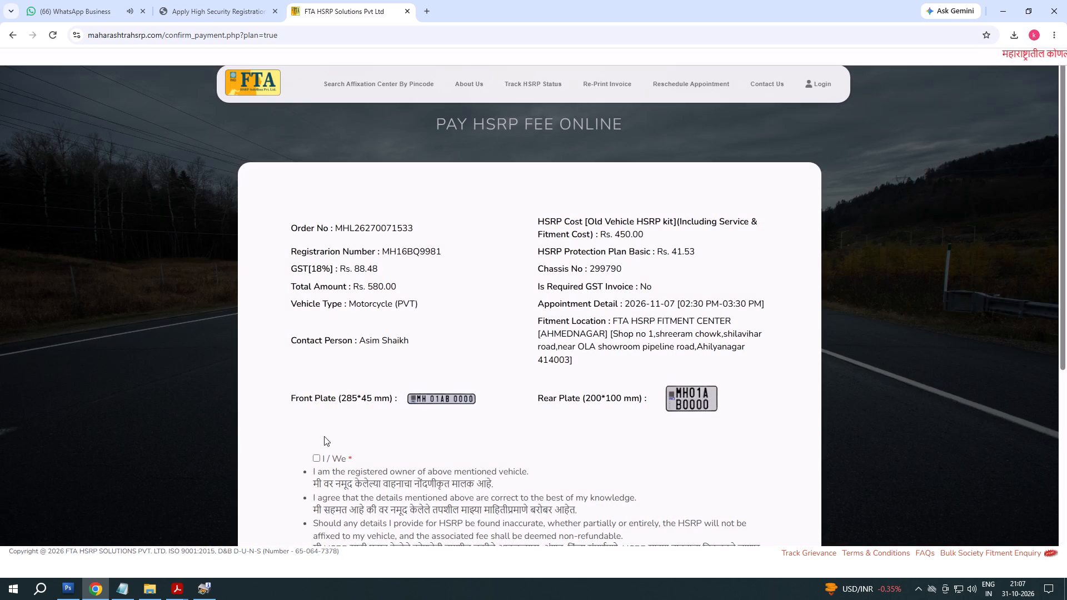
Accept the owner declaration for the updated order and try to pay the Rs. 580.00 HSRP fee.
click(315, 458)
scroll(326, 453, down, 6)
click(337, 430)
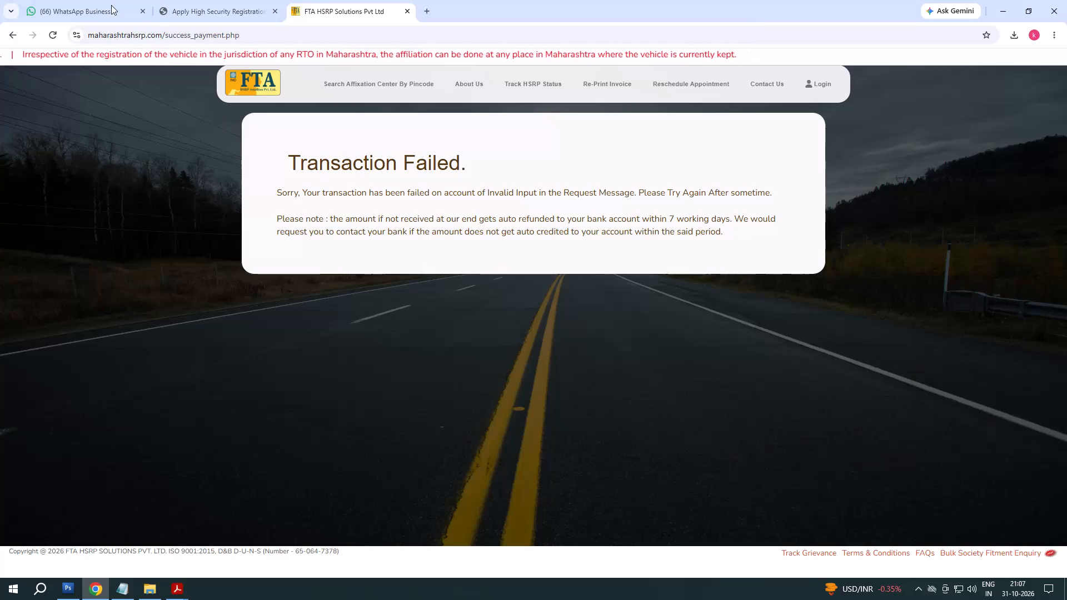
Reload the payment result page twice, agreeing to resubmit its form data, to recheck the transaction.
click(49, 31)
click(567, 128)
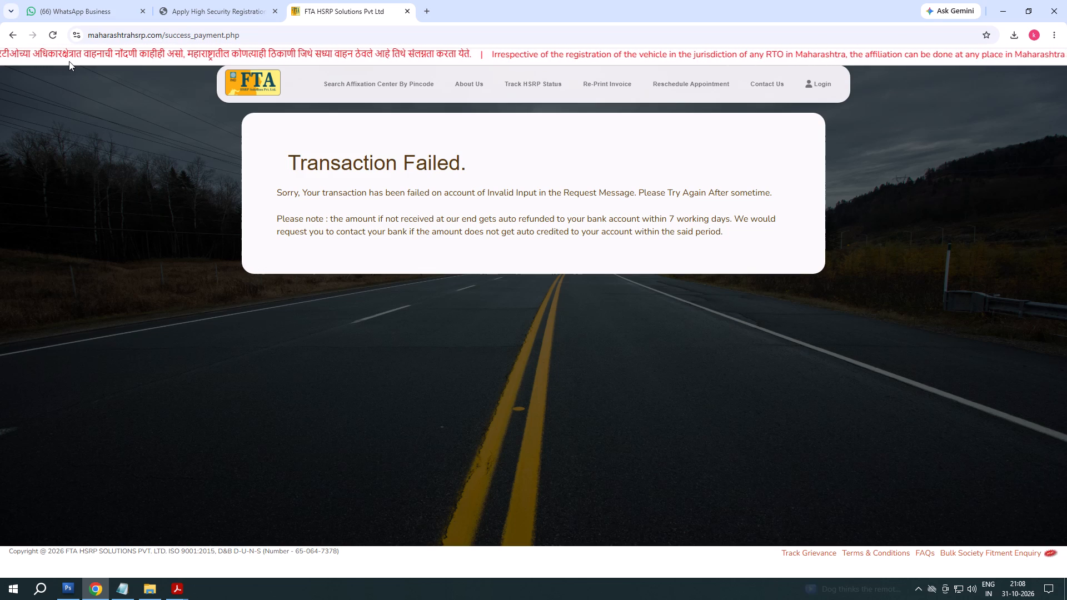
click(59, 32)
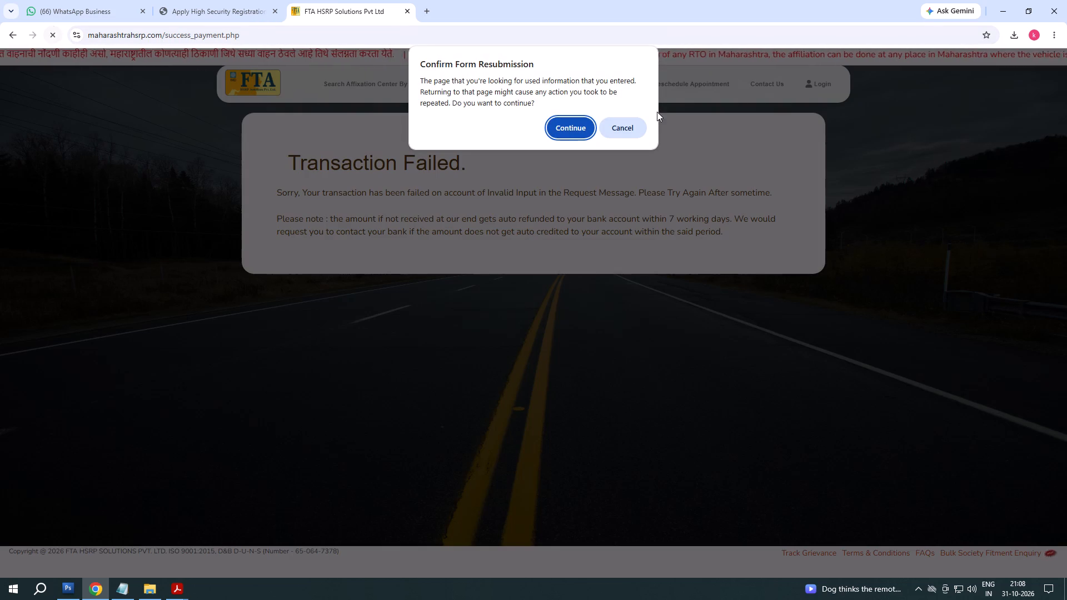
click(562, 130)
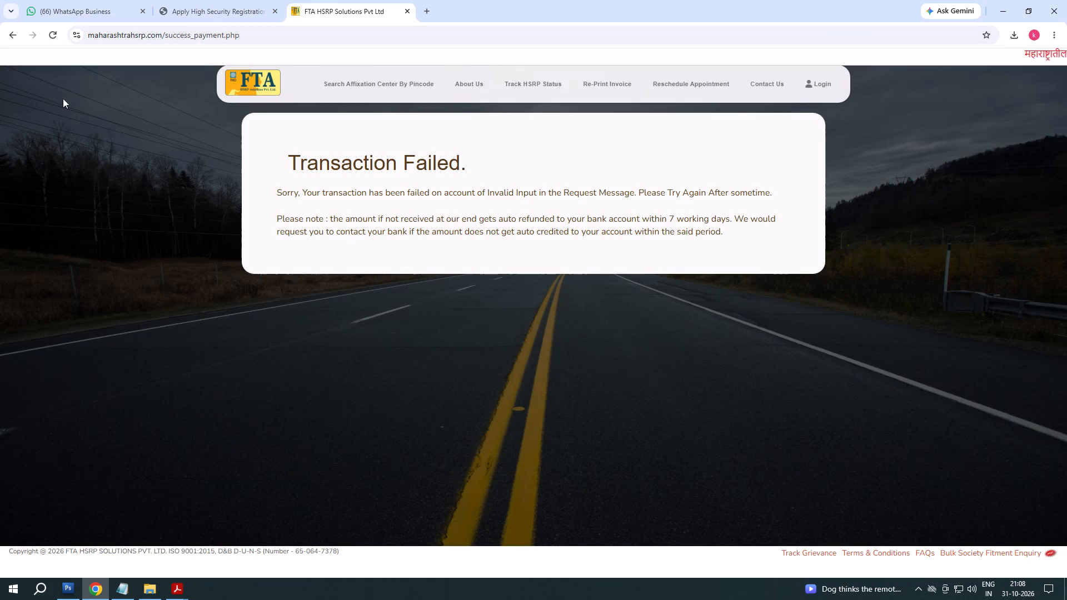
Return from the transaction result to the order's HSRP fee payment page.
click(12, 37)
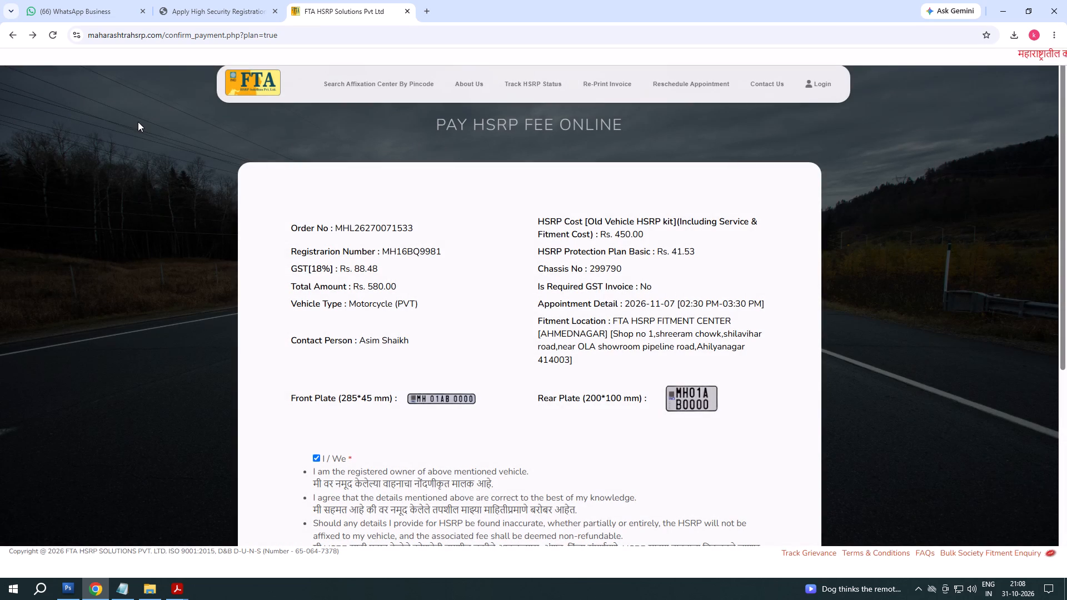
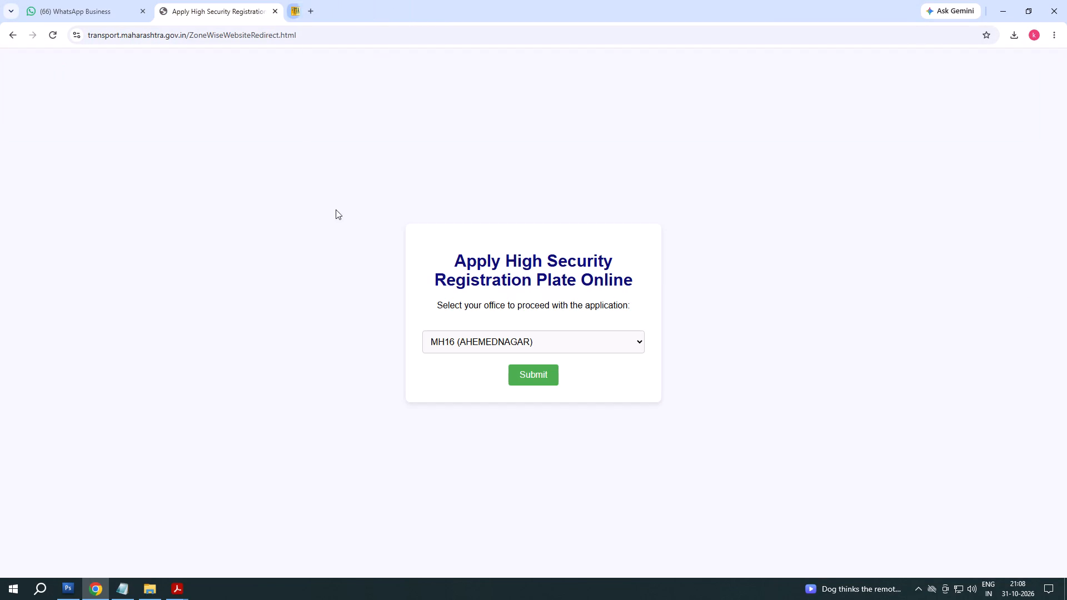
Submit the MH16 (AHEMEDNAGAR) office for a new HSRP application and start a new order on the FTA HSRP portal.
scroll(342, 238, up, 5)
click(499, 346)
click(500, 289)
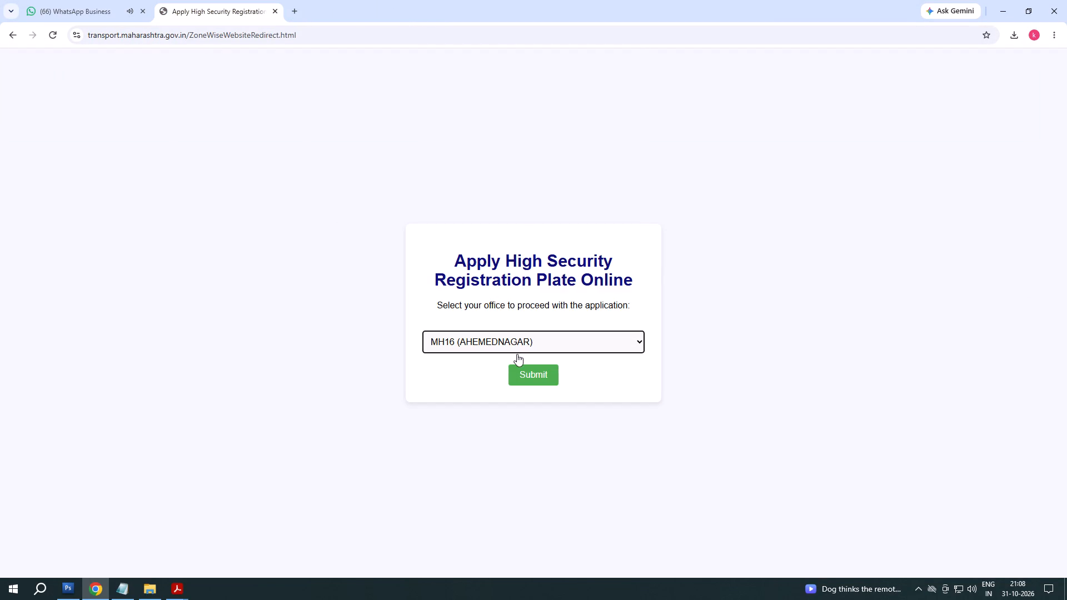
click(533, 370)
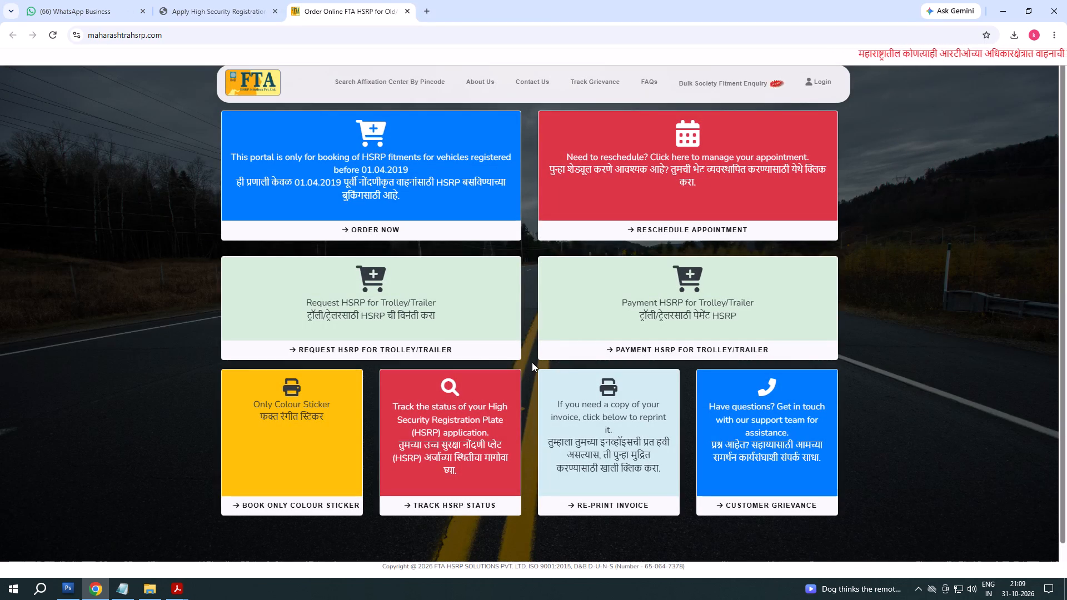
click(373, 227)
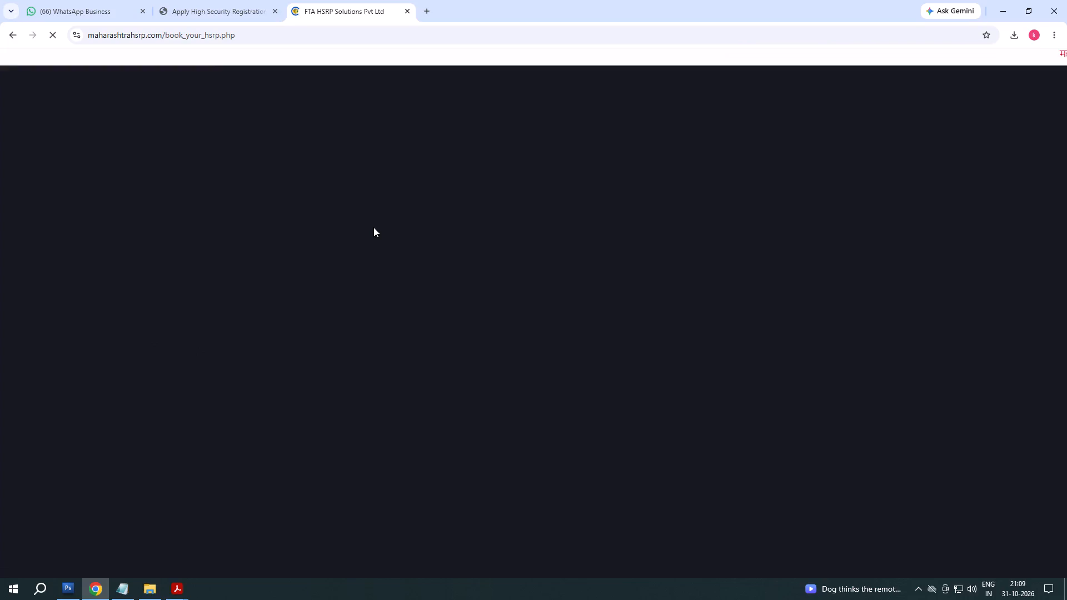
click(613, 223)
Set the fitment location to Dealer Premises and the registered address pincode to 413701 in the HSRP booking form.
click(603, 146)
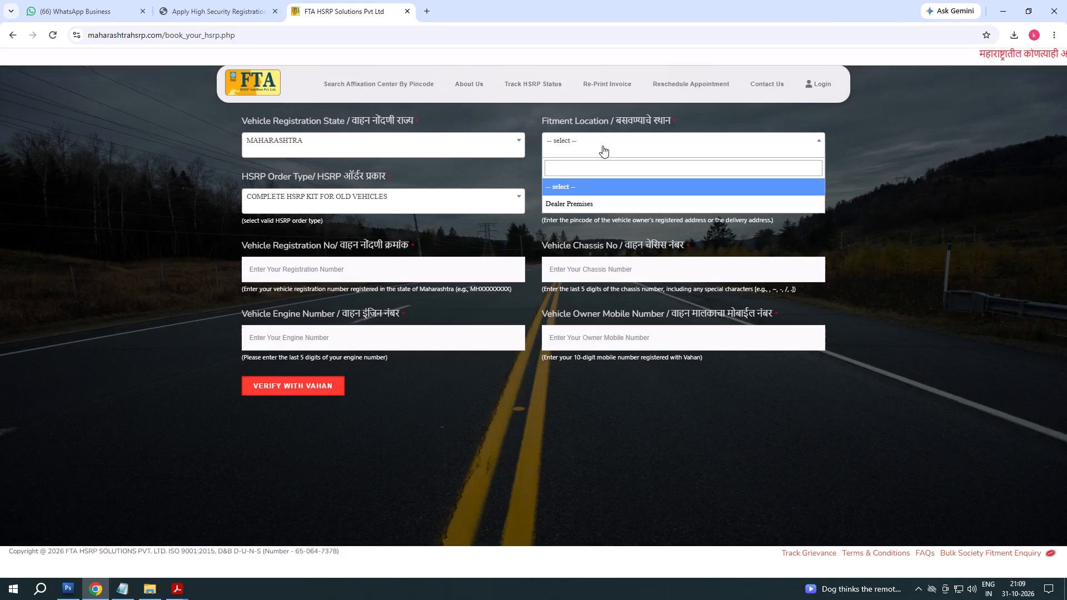
click(576, 201)
click(604, 199)
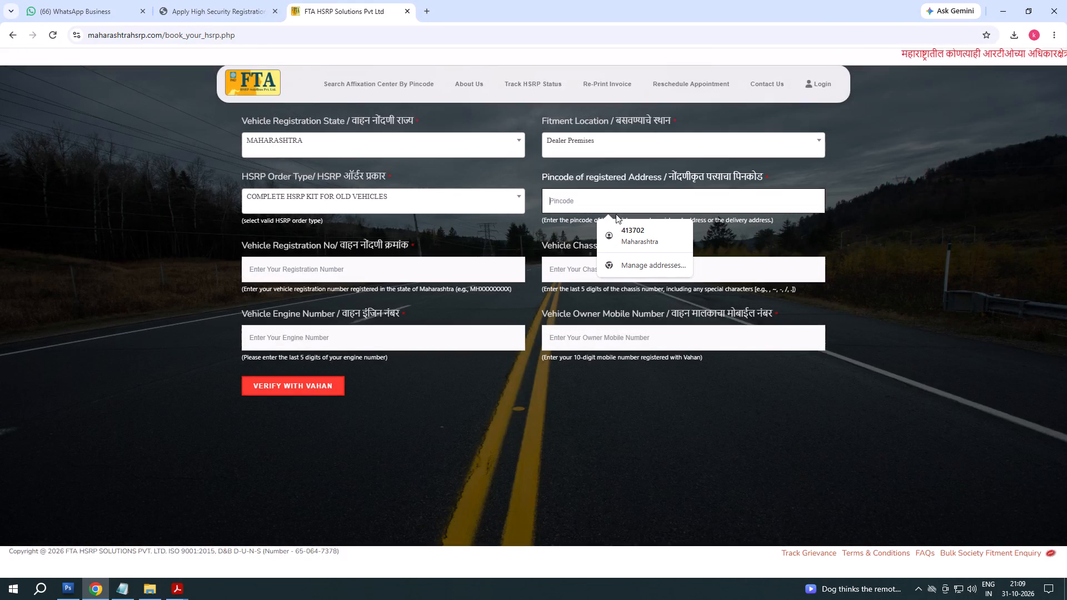
click(579, 206)
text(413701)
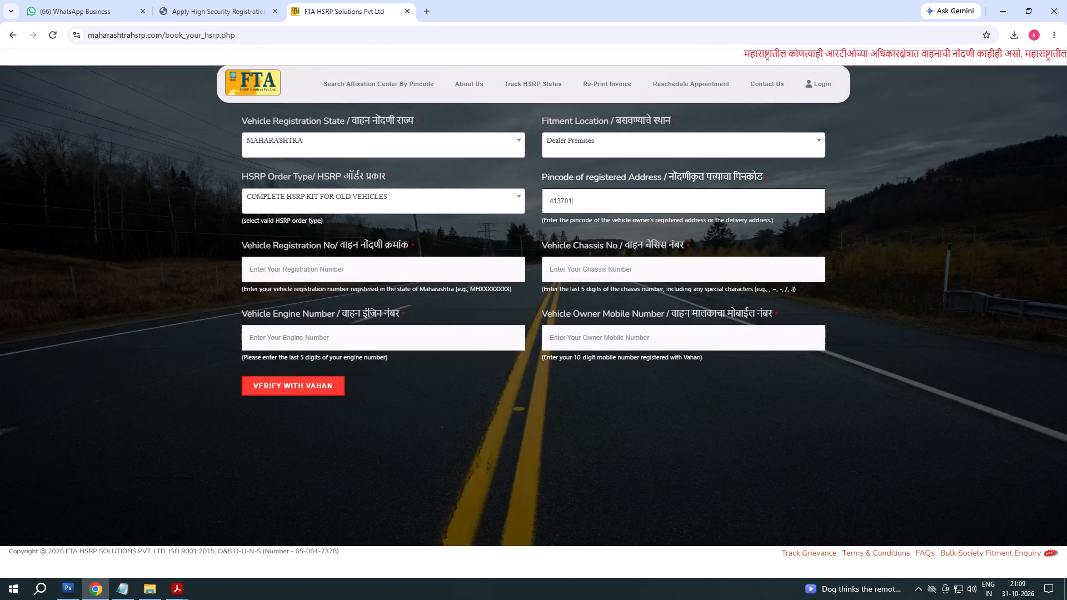
Enter the vehicle's registration number, beginning with MH16BQ, in the HSRP booking form.
click(286, 272)
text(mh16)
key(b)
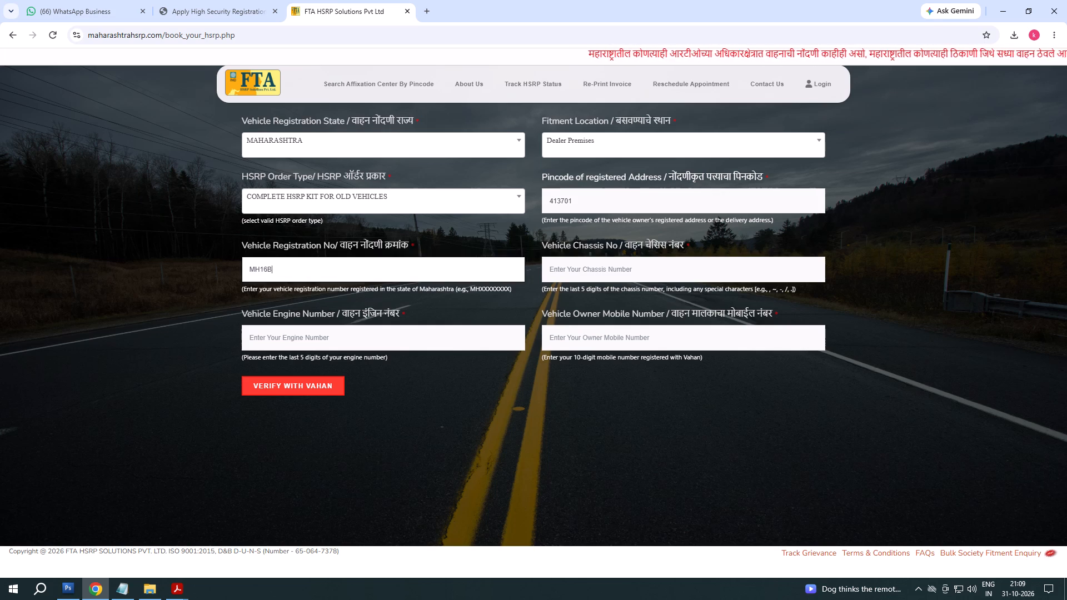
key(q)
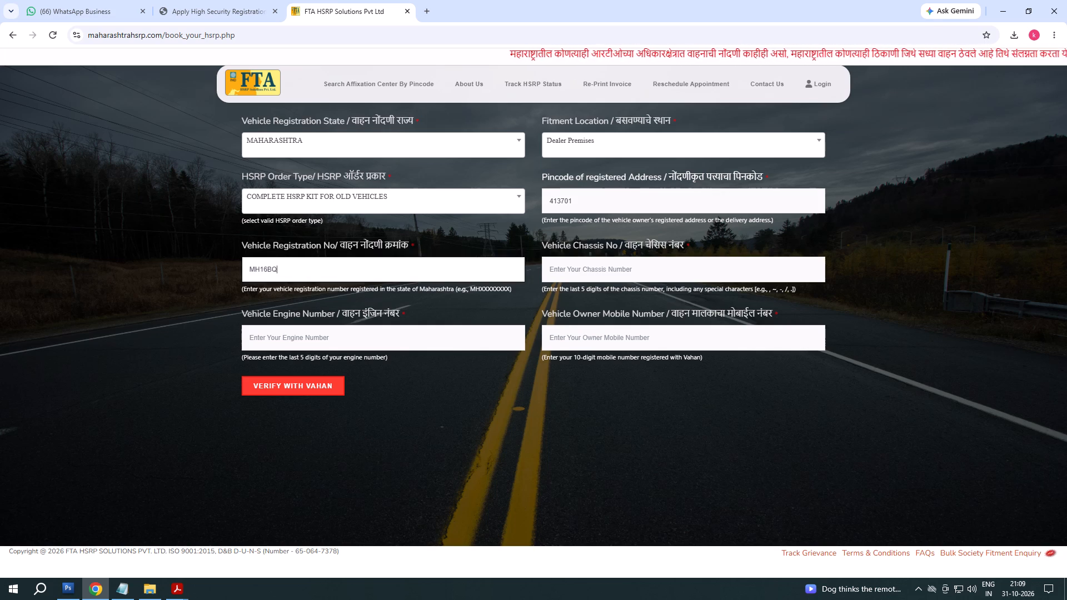
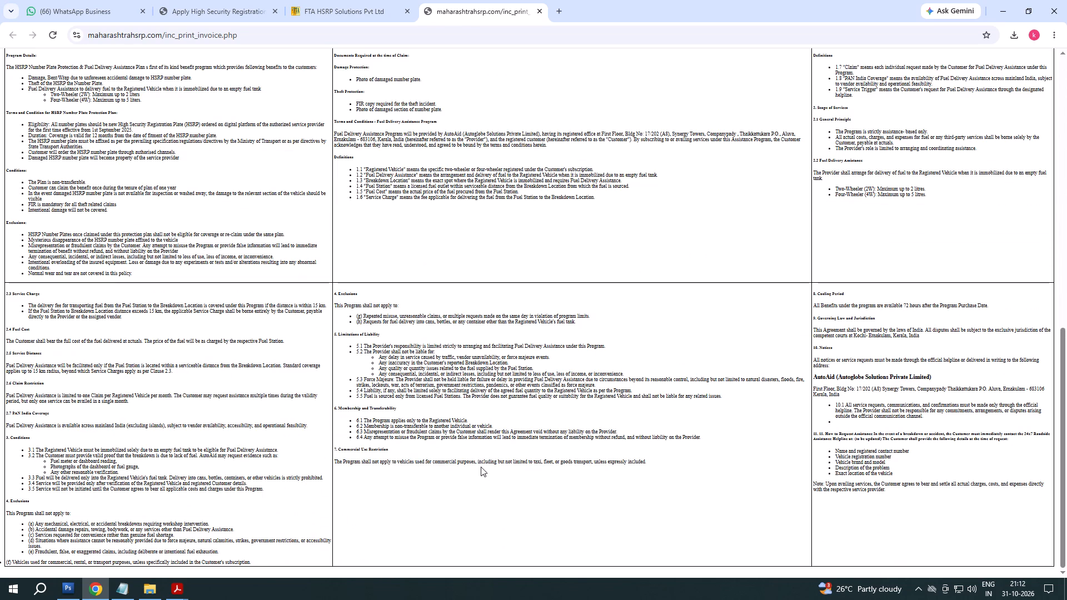
Save the HSRP appointment invoice as a PDF named mayur in the Downloads folder.
key(ctrl+p)
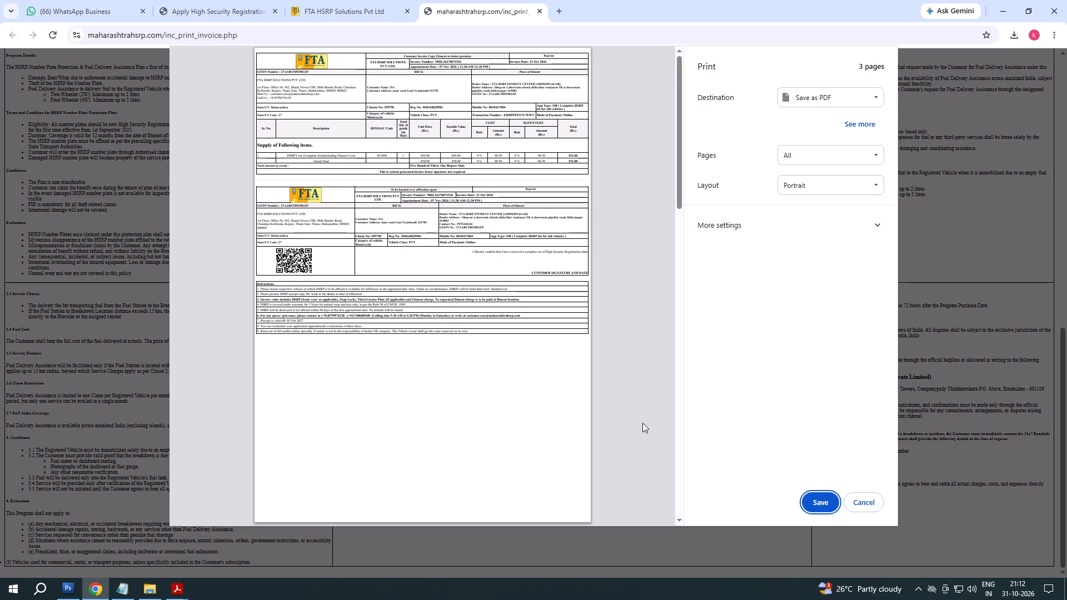
click(817, 499)
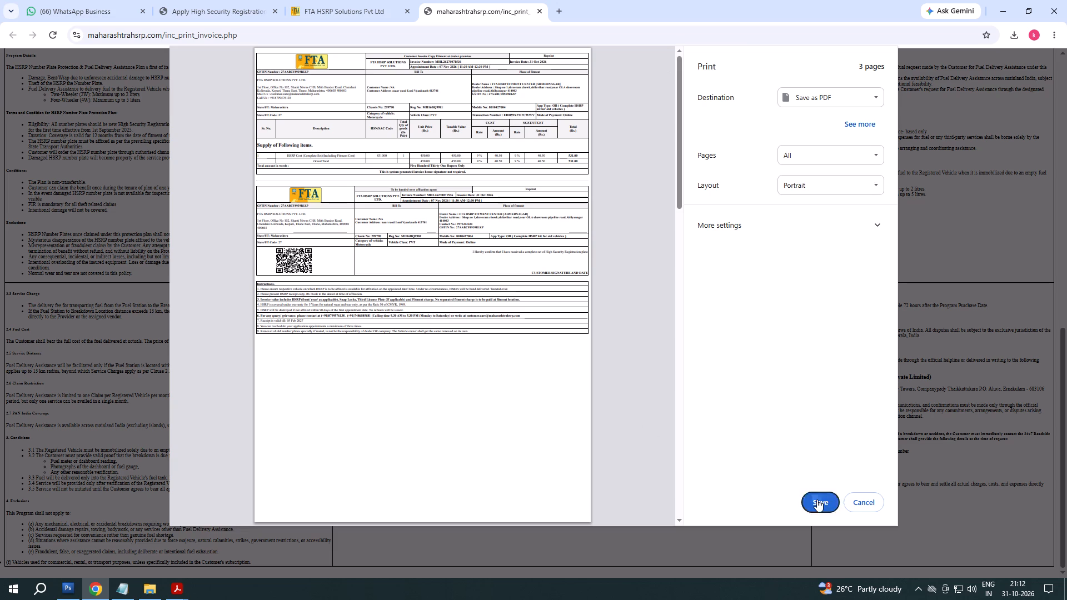
text(mayur)
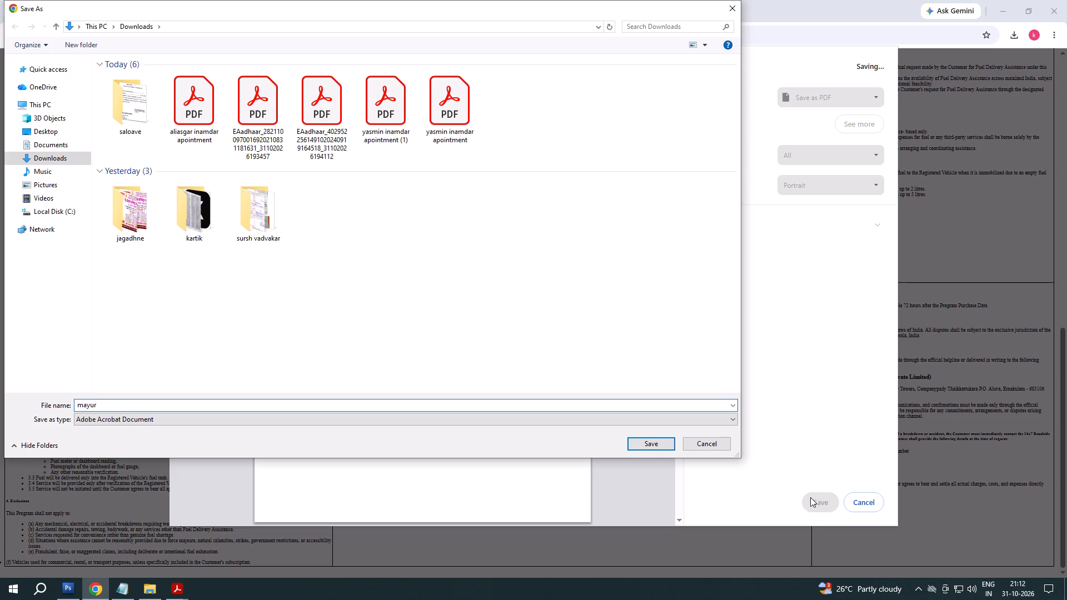
click(635, 441)
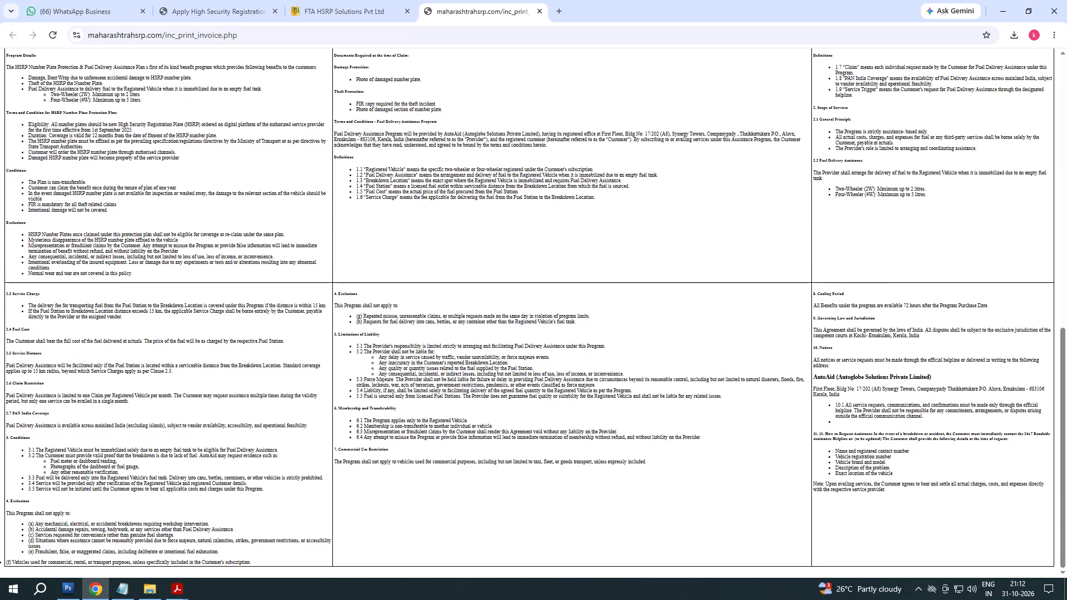
Switch to File Explorer and rename the mayur invoice PDF in Downloads by adding the customer's surname after the first name.
click(154, 593)
click(412, 383)
scroll(469, 246, up, 4)
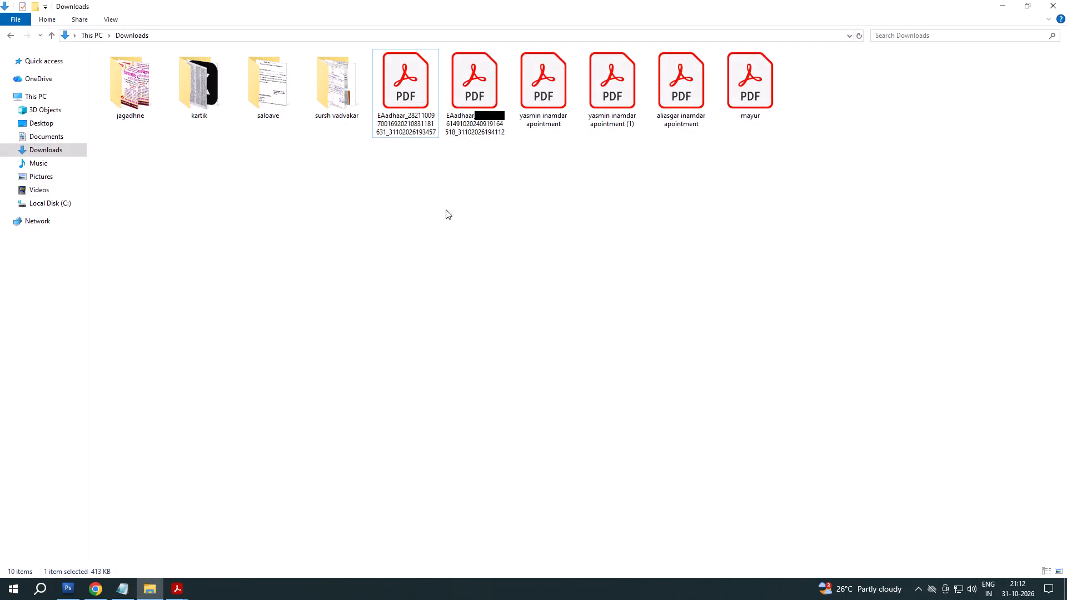
click(595, 222)
click(752, 101)
right_click(752, 101)
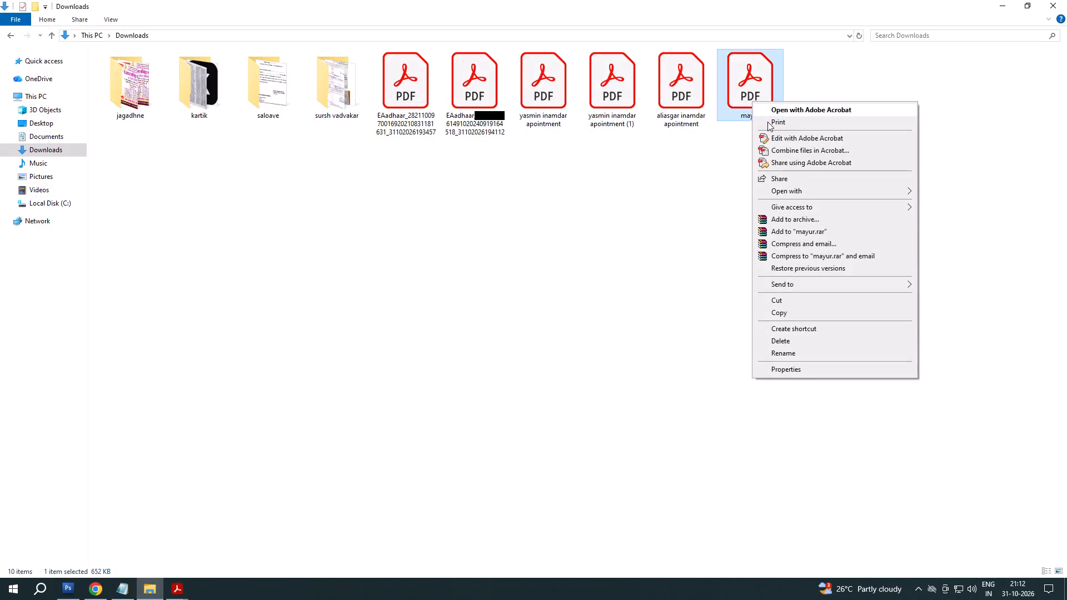
click(784, 356)
click(761, 118)
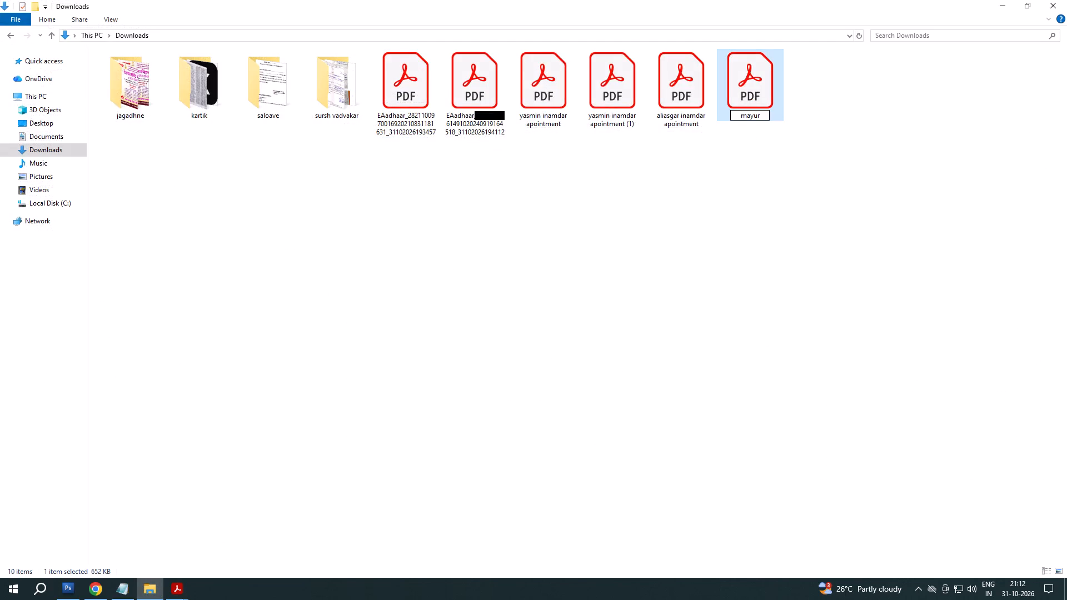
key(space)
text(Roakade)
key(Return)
Copy the renamed invoice PDF from the Downloads folder.
right_click(761, 115)
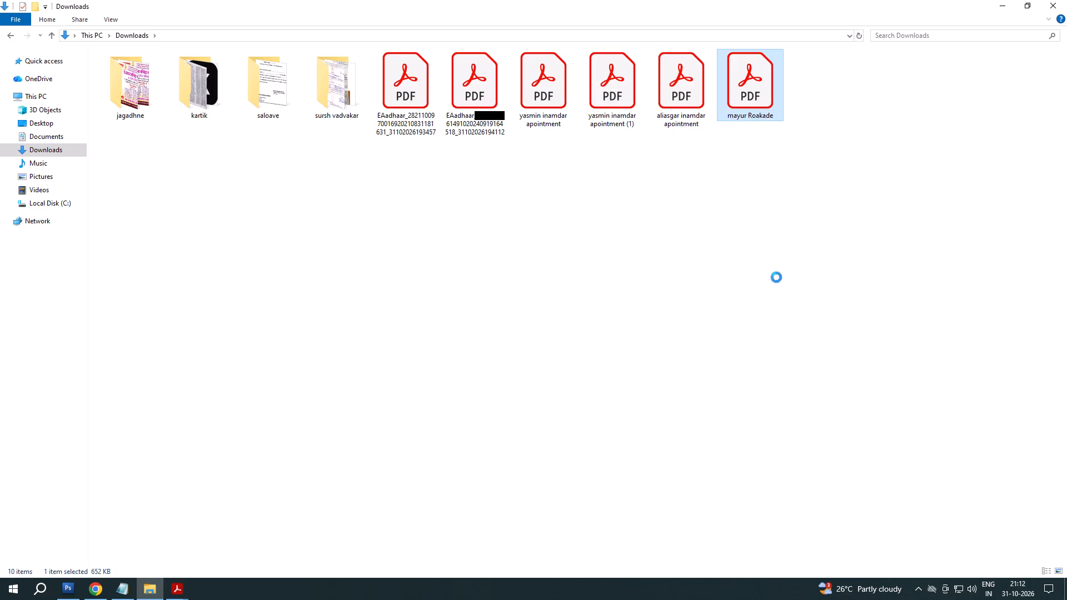
click(793, 326)
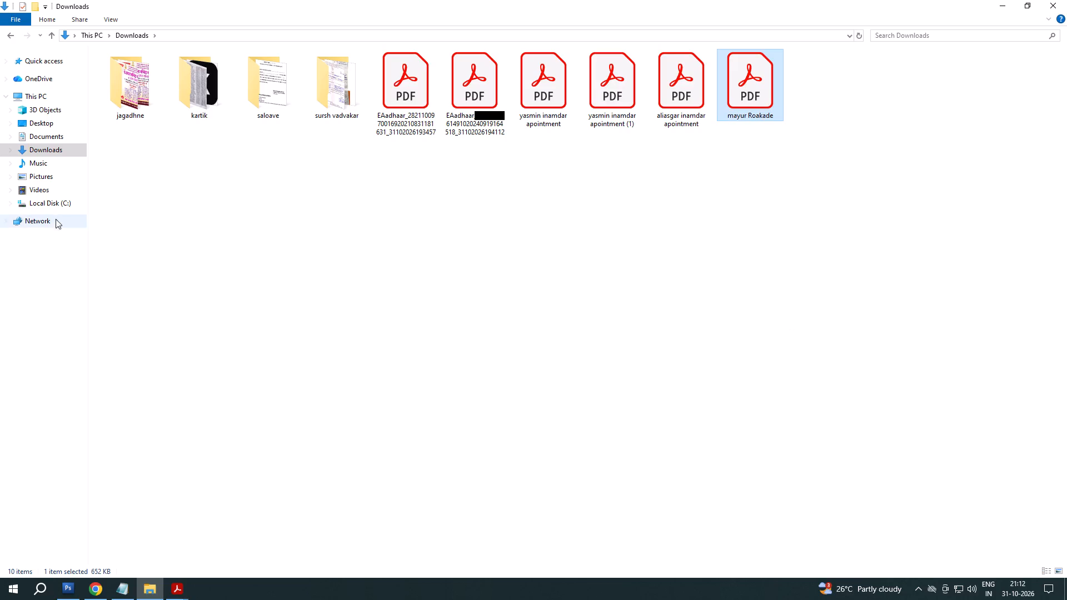
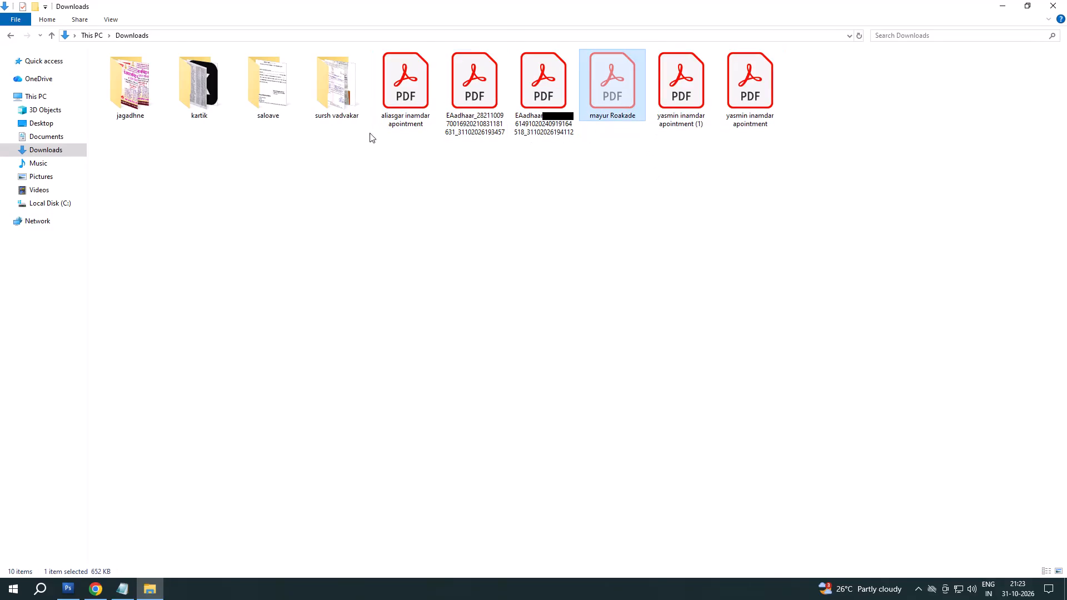
Move the cut appointment invoice PDF from Downloads into the baban folder inside the kartik folder and close the file window.
double_click(205, 92)
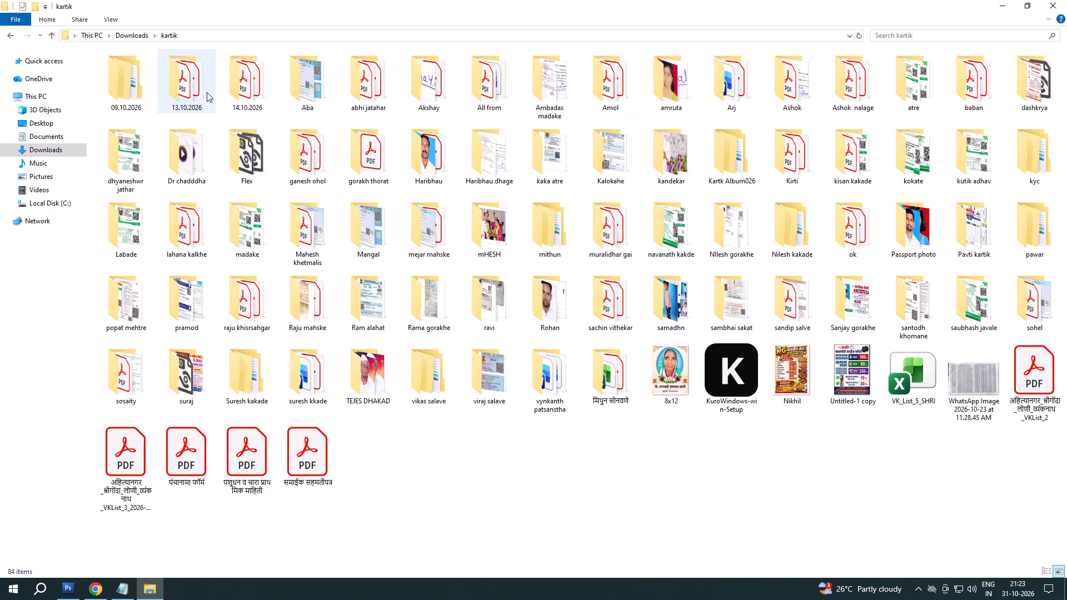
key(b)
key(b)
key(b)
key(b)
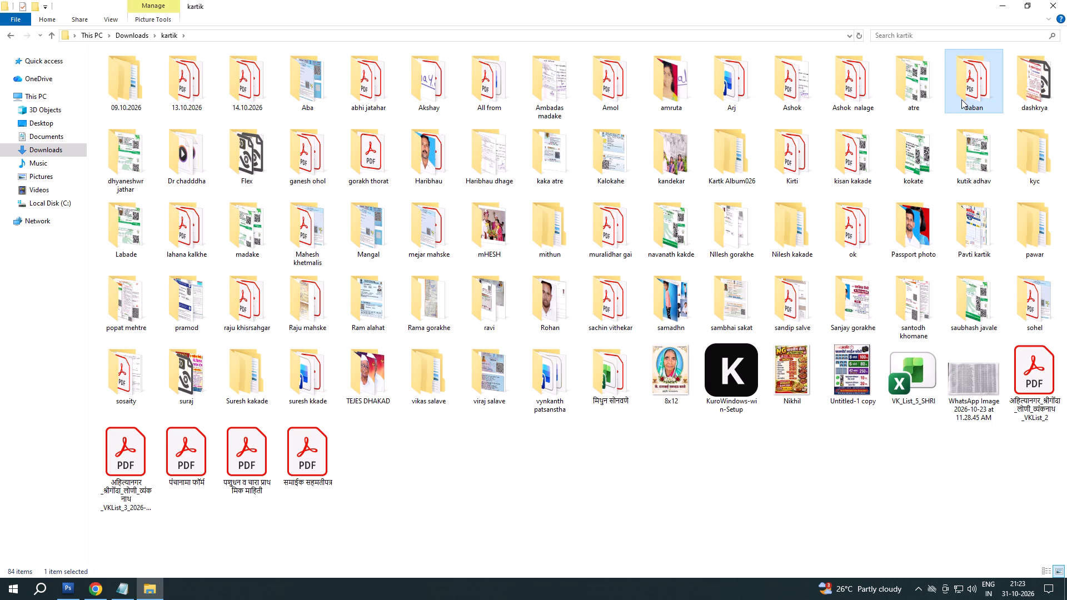
double_click(961, 99)
key(ctrl+v)
click(677, 223)
scroll(677, 223, up, 4)
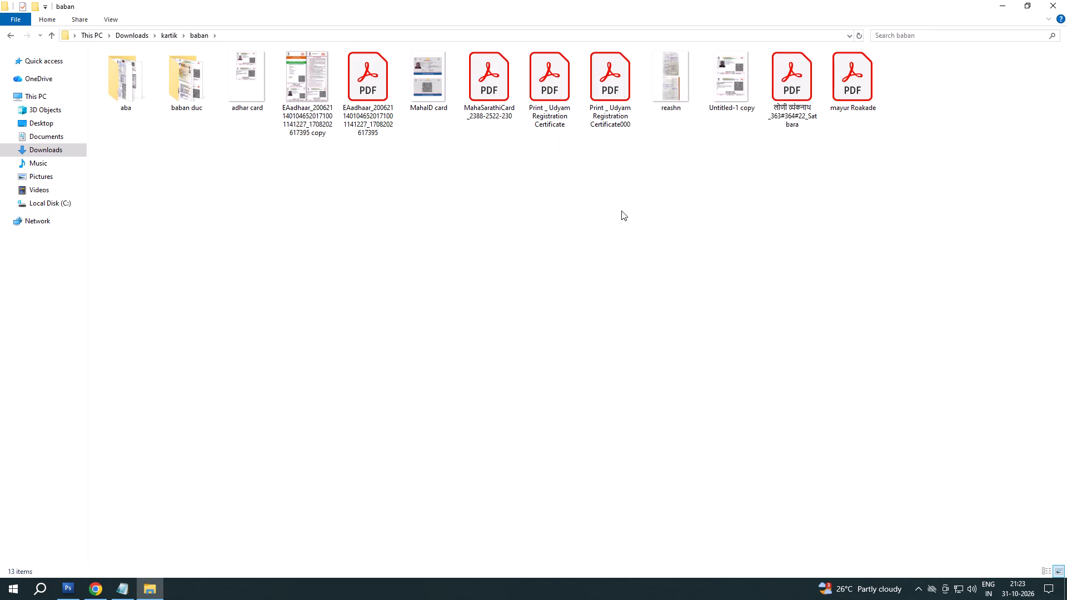
scroll(236, 127, up, 5)
click(1066, 0)
Clear the view to the desktop and look over the deleted files in the Recycle Bin as large thumbnails.
scroll(425, 272, up, 3)
click(408, 271)
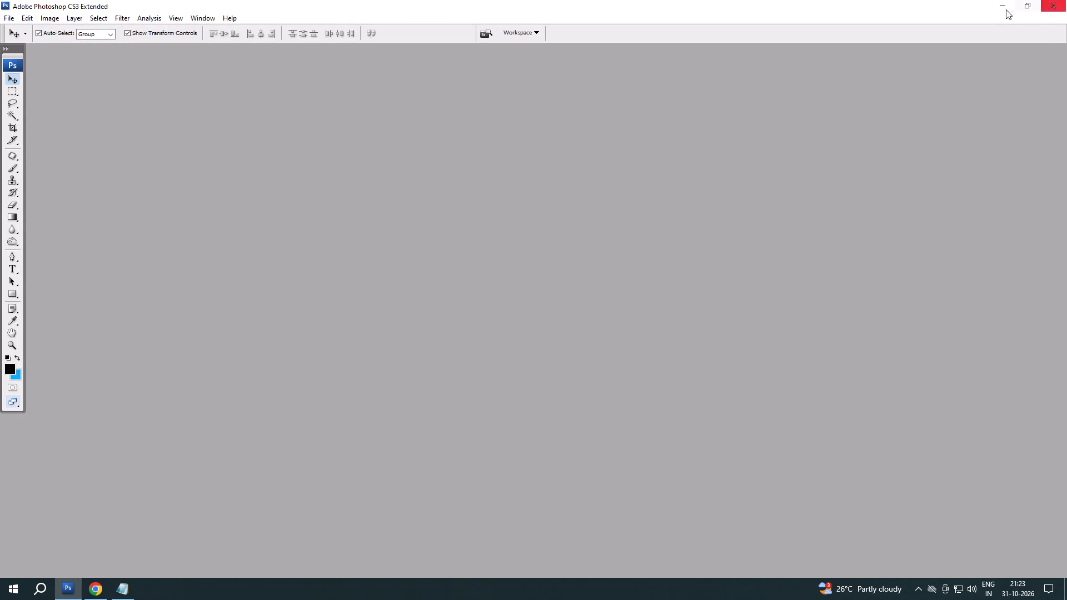
click(1001, 7)
click(217, 277)
scroll(0, 193, up, 4)
right_click(14, 153)
click(23, 161)
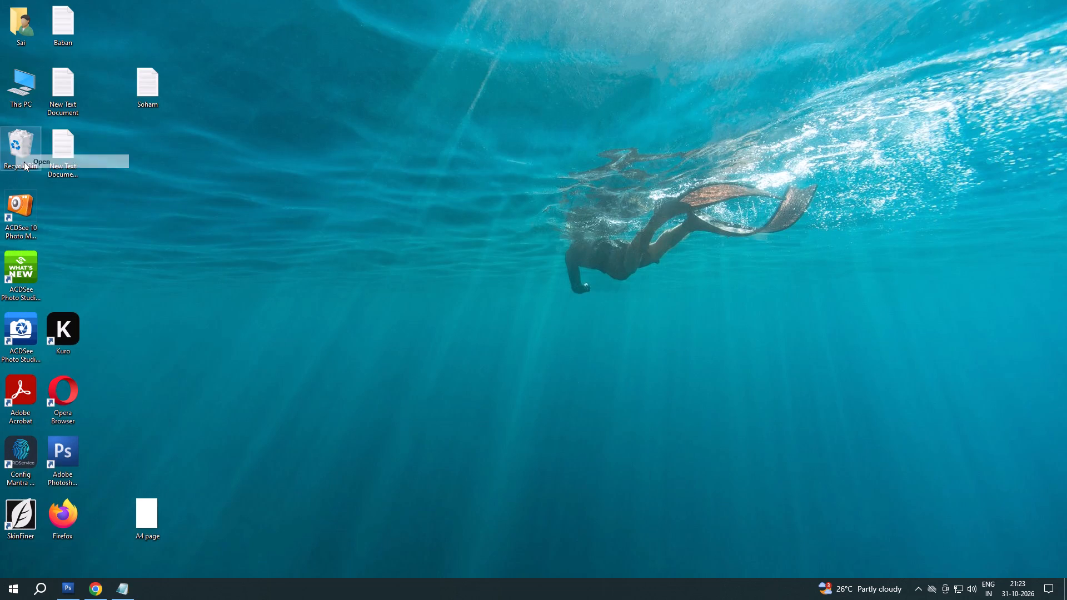
scroll(24, 162, down, 11)
click(1057, 568)
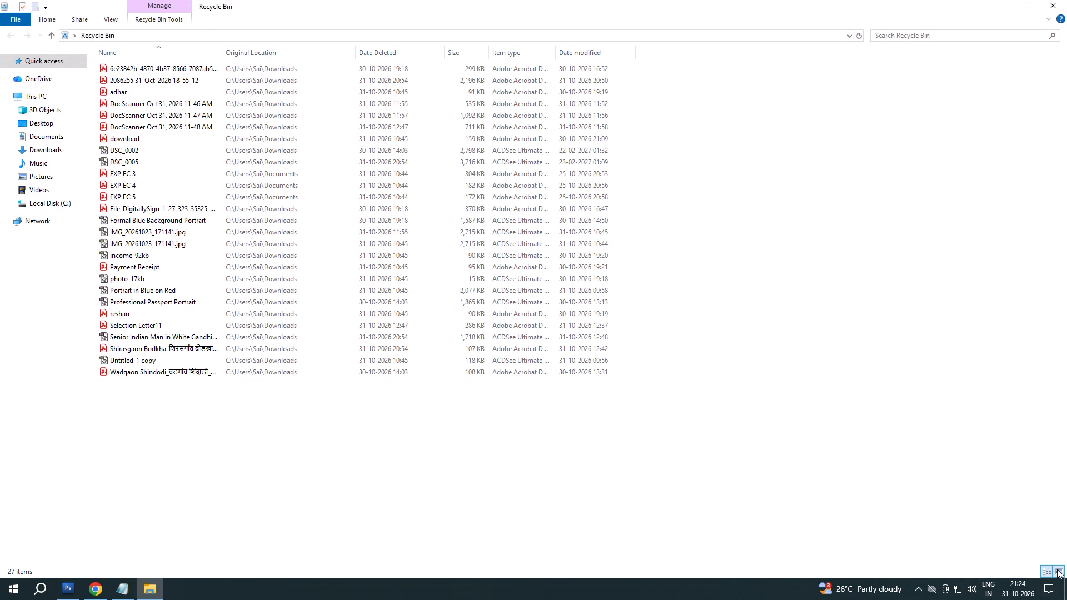
click(932, 410)
scroll(920, 384, up, 4)
scroll(857, 374, up, 2)
click(1066, 0)
scroll(5, 251, up, 2)
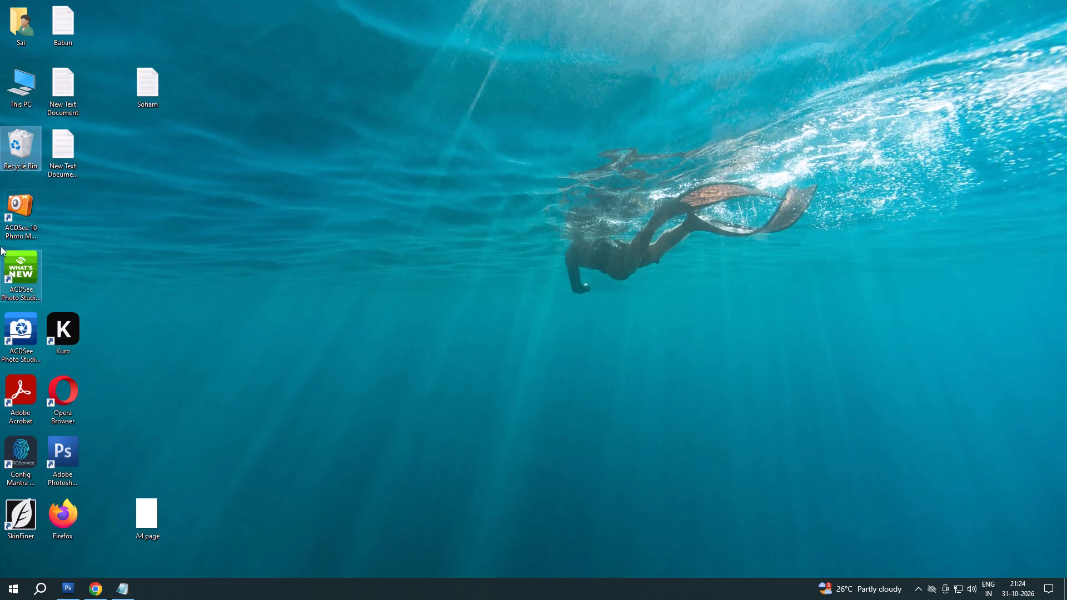
Reposition the A4 page file on the desktop, up and beyond the column holding the Soham file.
scroll(1, 246, up, 2)
scroll(0, 237, down, 1)
scroll(0, 251, up, 3)
drag(146, 509, 217, 241)
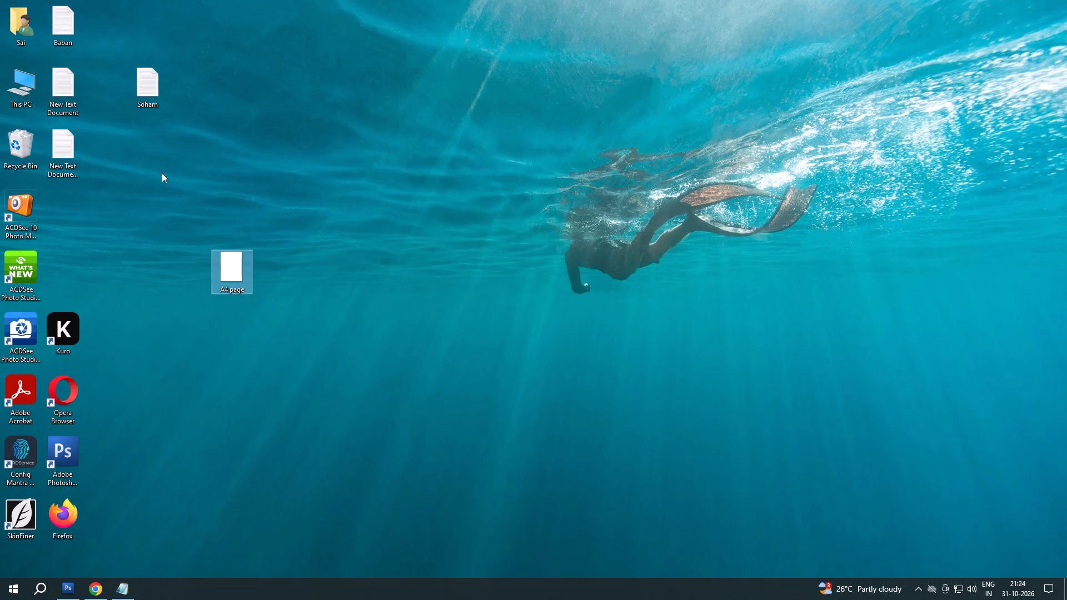
Delete the two EAadhaar PDFs and the three appointment PDFs from the Downloads folder.
click(18, 75)
key(Return)
scroll(450, 178, up, 2)
scroll(397, 172, up, 4)
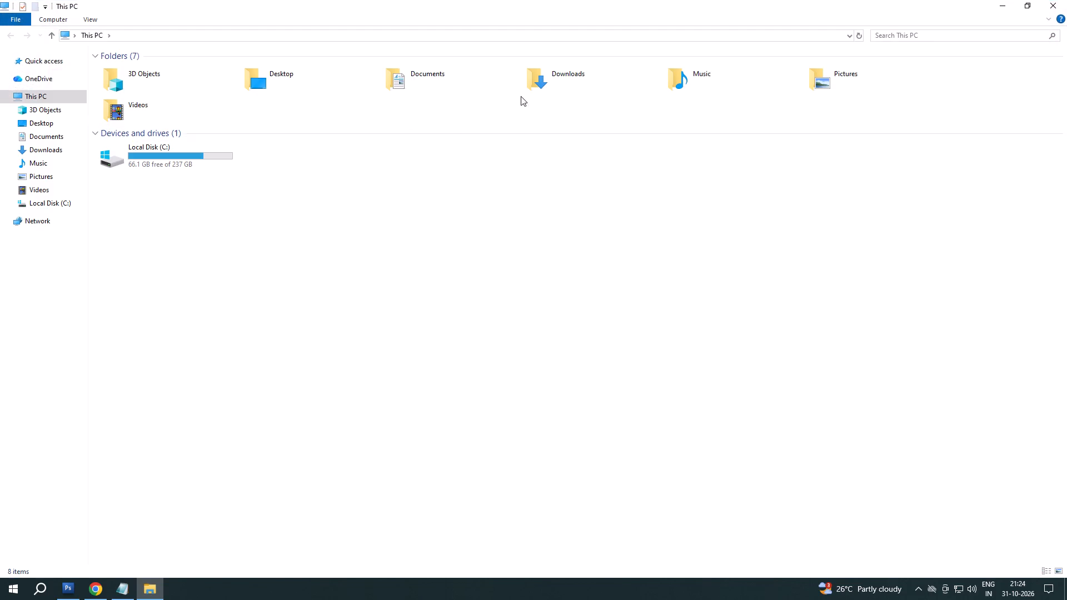
click(545, 83)
key(Return)
click(487, 192)
drag(776, 163, 387, 103)
key(Delete)
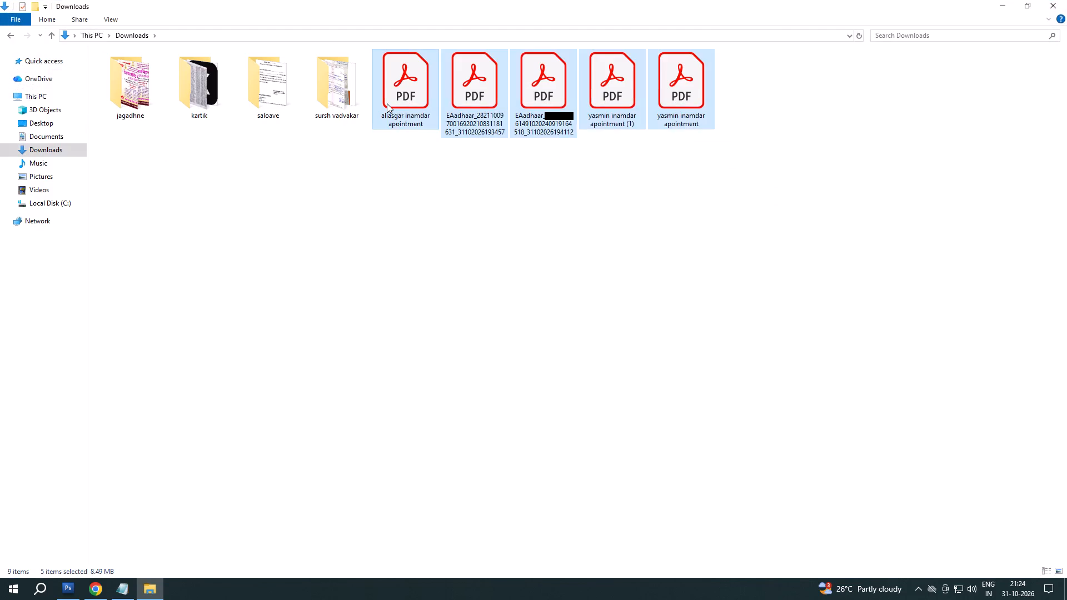
click(440, 242)
scroll(254, 226, up, 5)
scroll(295, 150, up, 2)
click(335, 162)
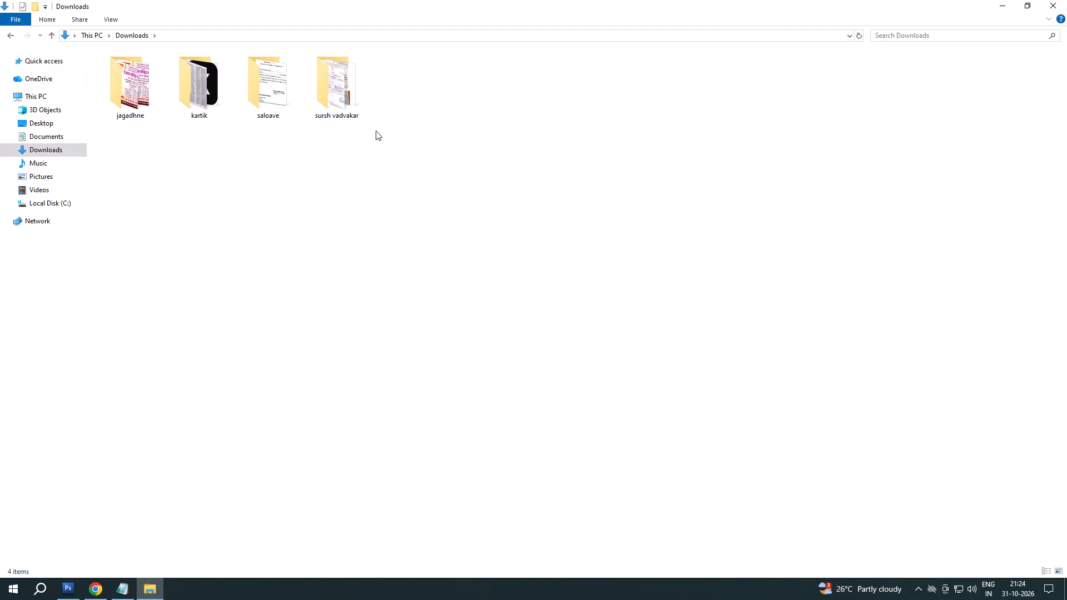
Examine the contents of the saloave folder and the customer folder beside it in Downloads.
drag(376, 131, 286, 108)
double_click(273, 97)
key(BackSpace)
click(330, 123)
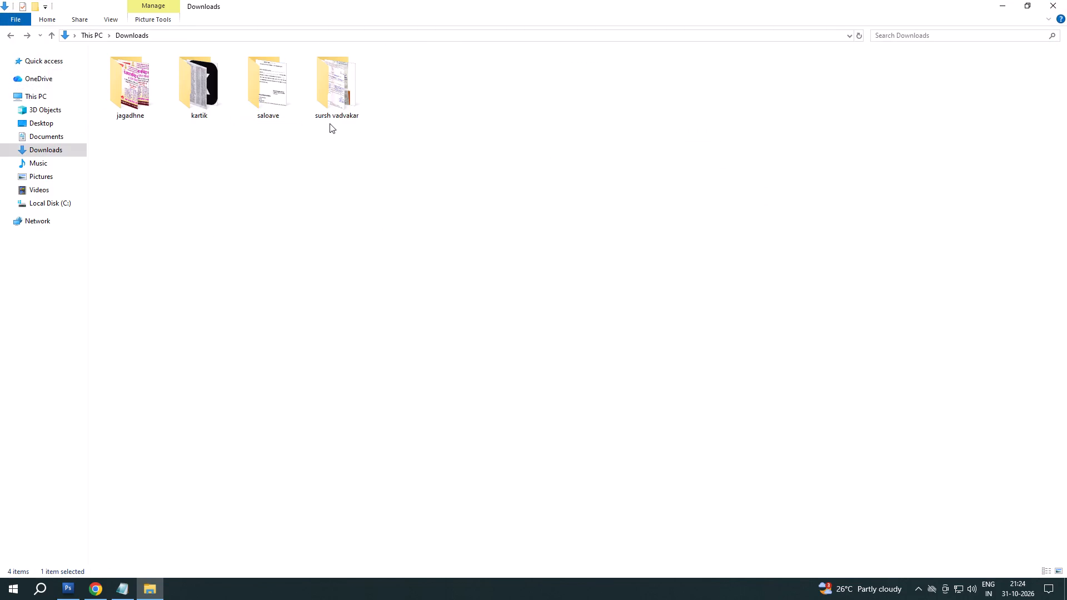
key(Return)
click(330, 95)
key(Return)
key(BackSpace)
Rename the saloave folder in Downloads as salave.
click(240, 96)
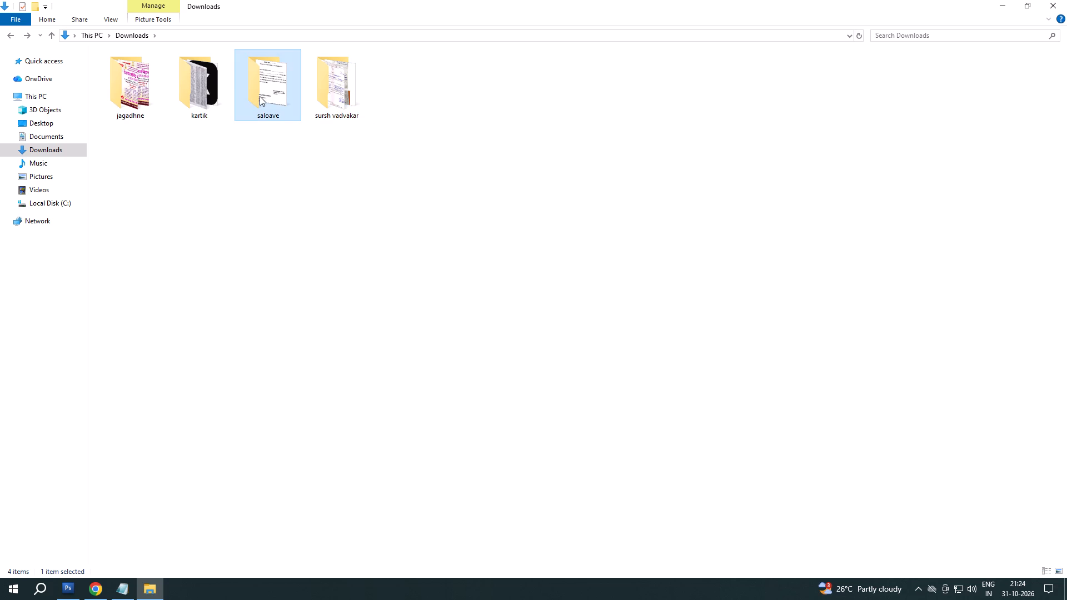
click(260, 96)
key(F2)
key(s)
text(alave)
key(Return)
Delete the Untitled-1 copy image from the jagadhne folder and return to Downloads.
click(136, 178)
double_click(127, 97)
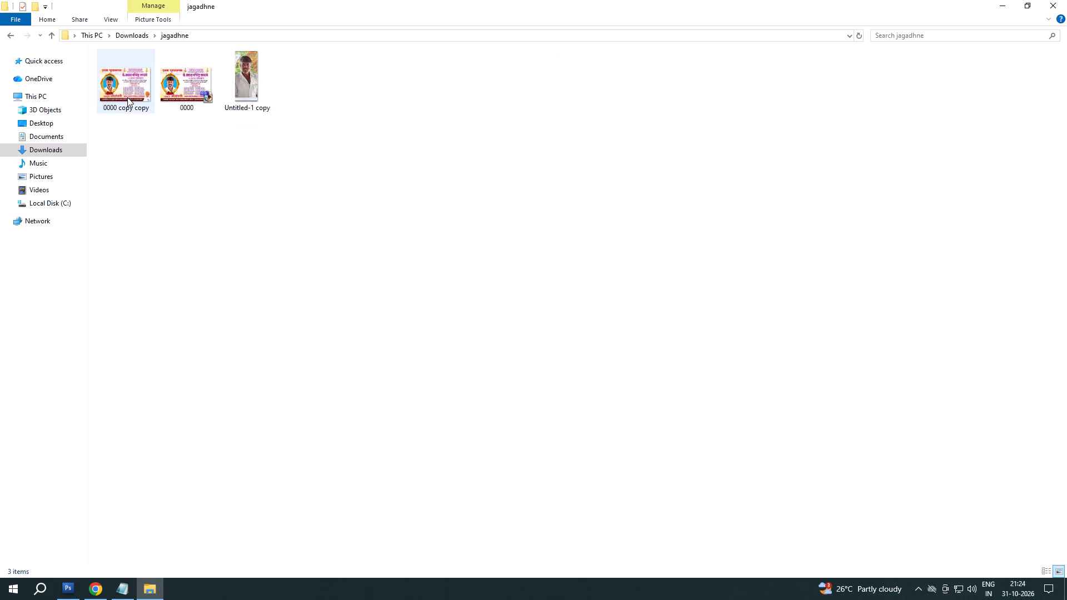
key(BackSpace)
click(157, 154)
double_click(141, 96)
click(253, 74)
key(Delete)
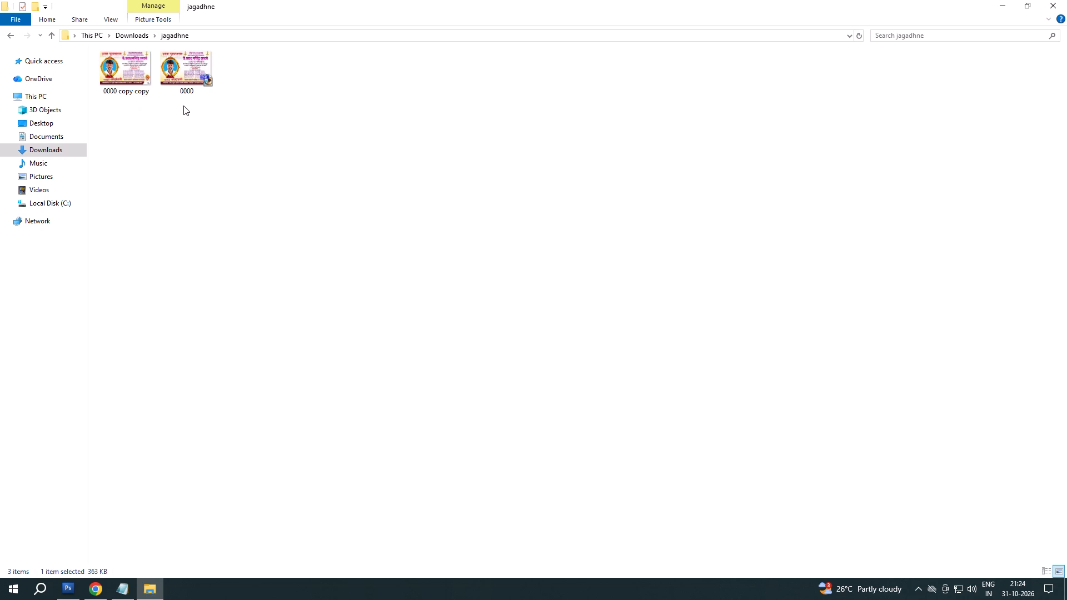
key(BackSpace)
Move the jagadhne folder and the customer folder listed after salave into the kartik folder.
click(128, 106)
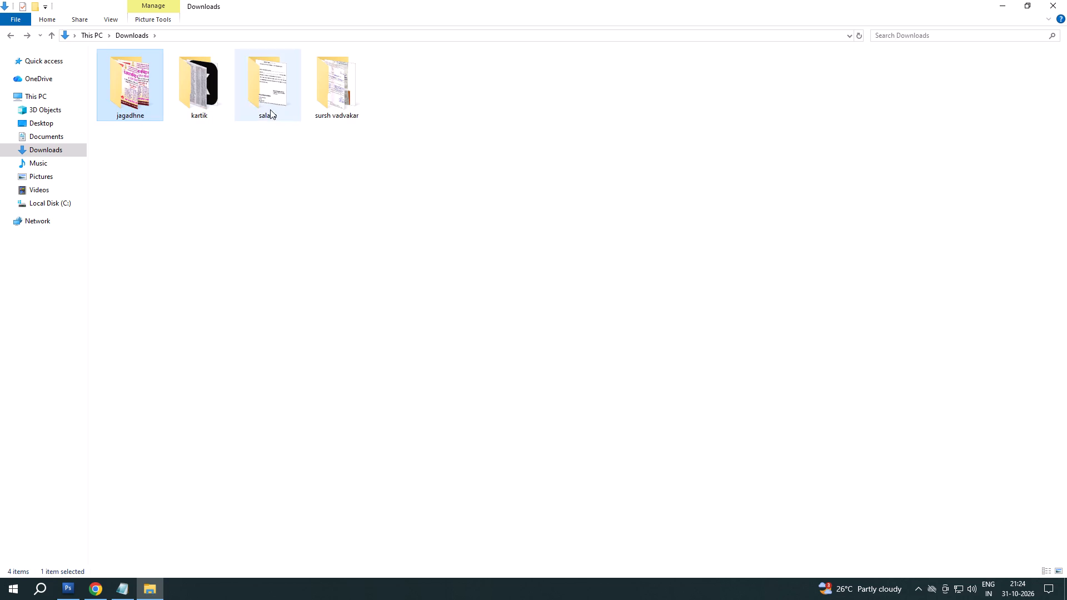
ctrl+click(270, 109)
ctrl+click(340, 98)
ctrl+click(280, 106)
drag(326, 103, 270, 122)
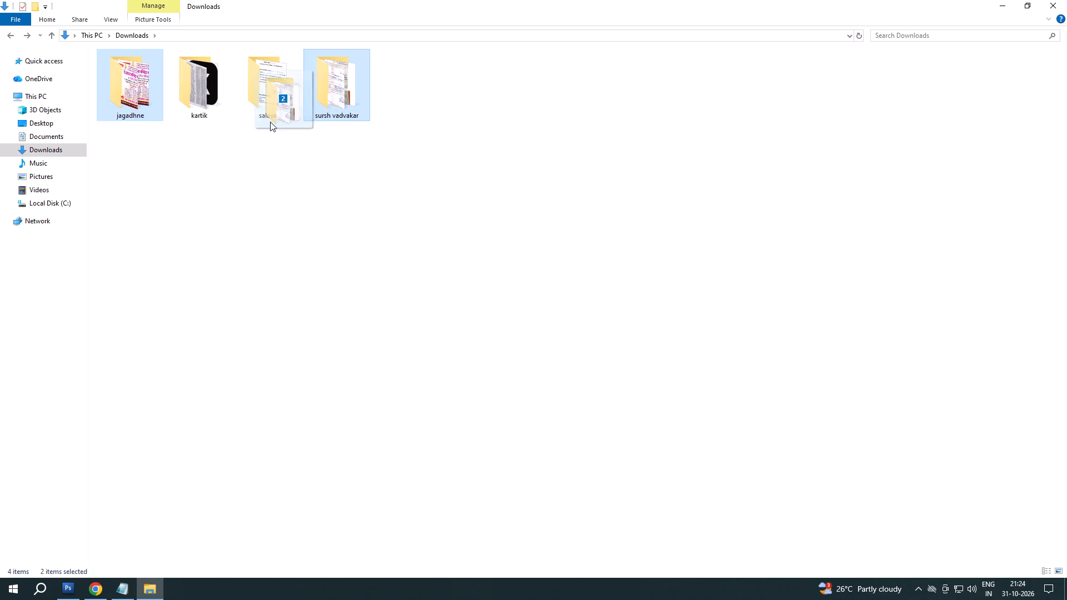
drag(270, 122, 200, 110)
scroll(107, 524, up, 4)
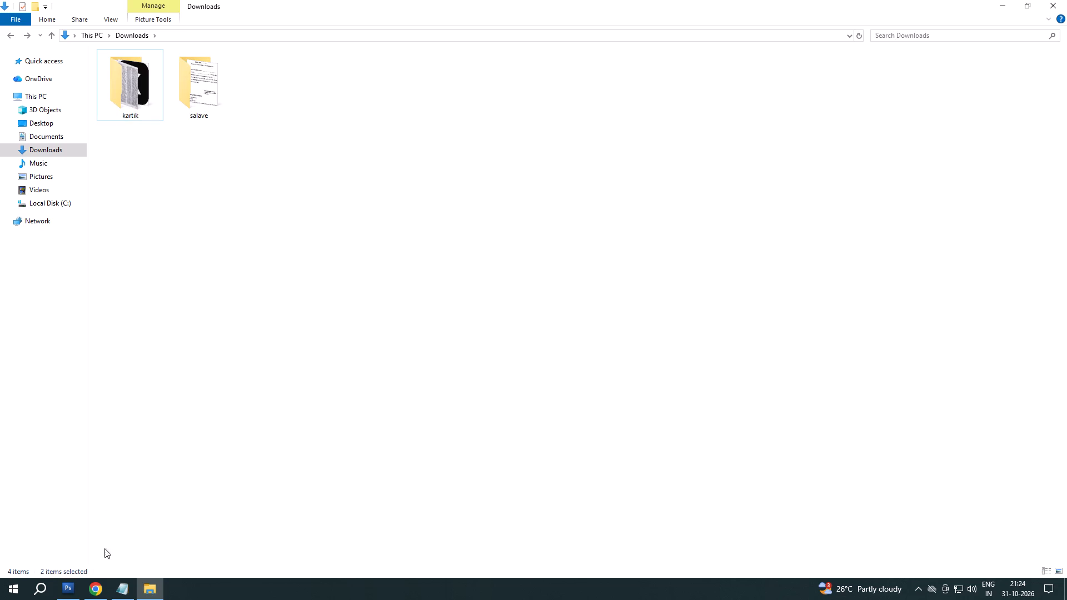